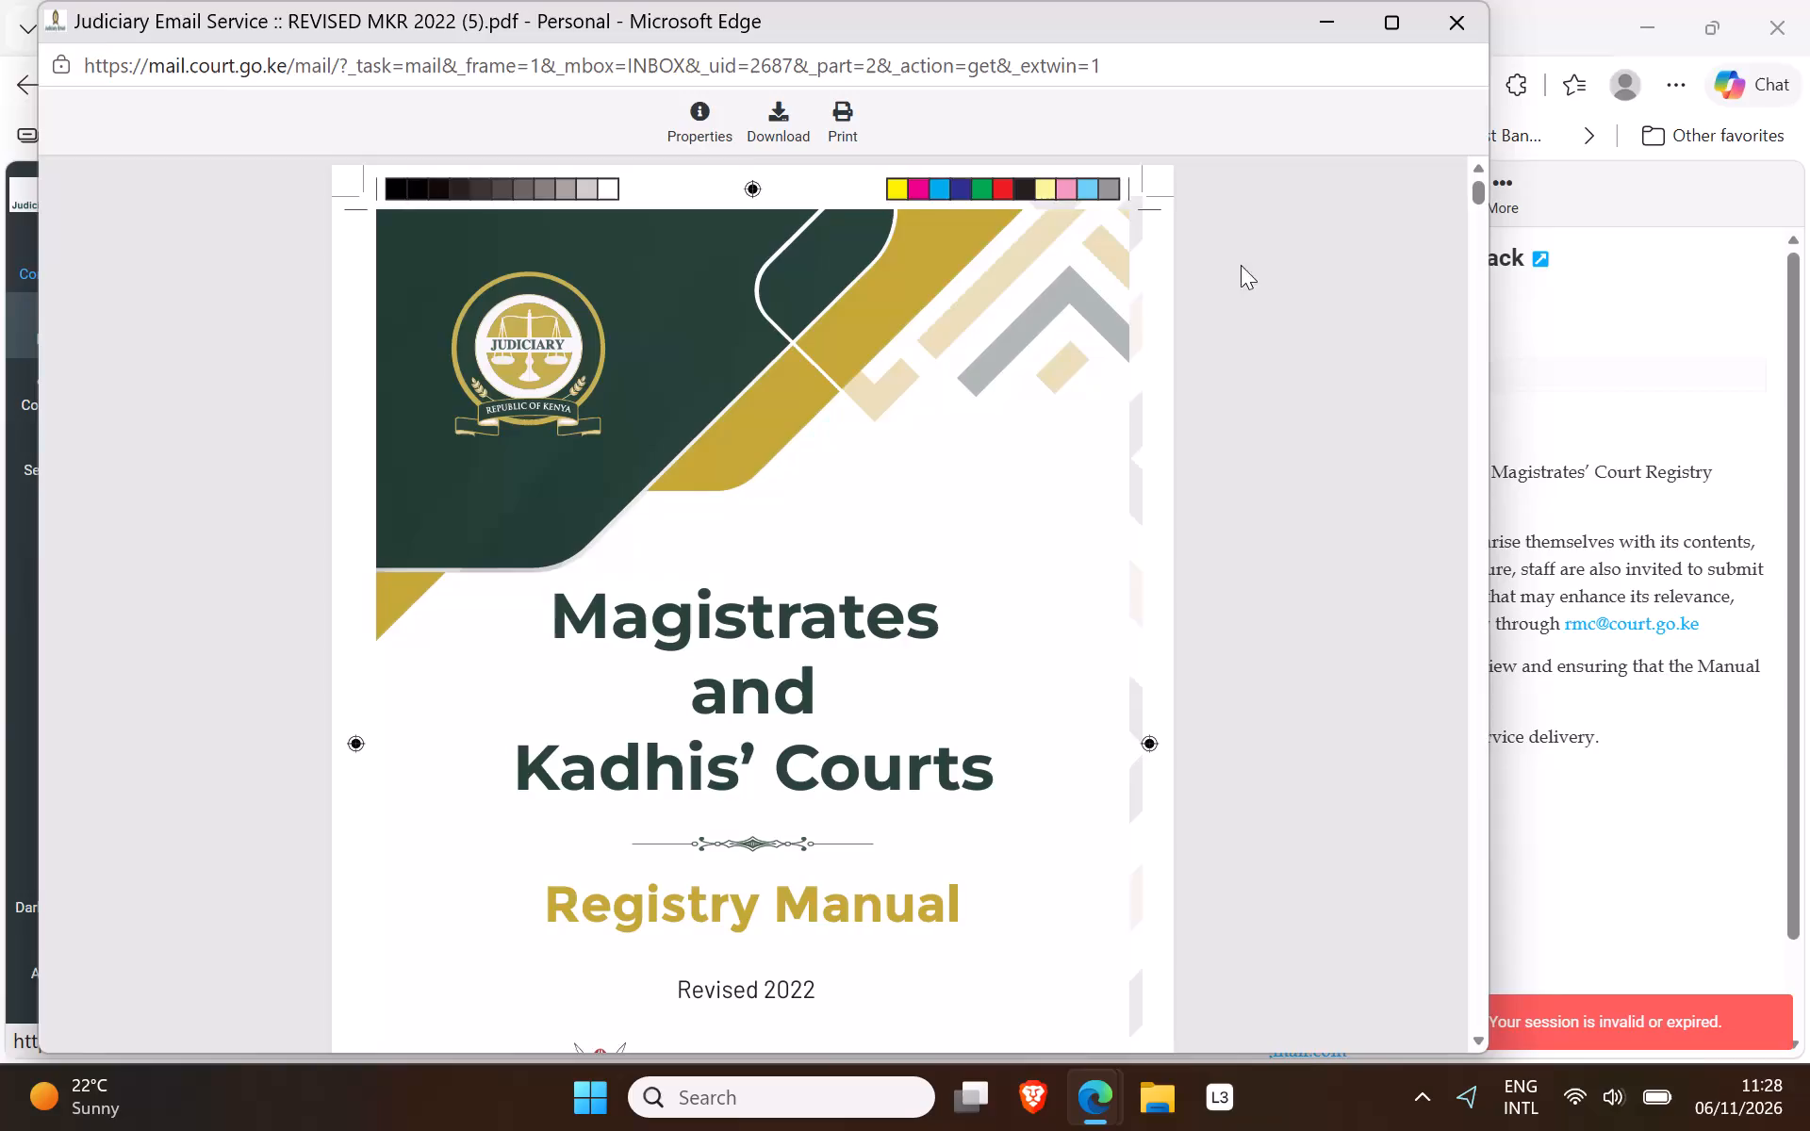
Save the revised Registry Manual PDF attachment to the Downloads folder as REGISTRY MANUAL 2022 and close the attachment window.
scroll(921, 524, down, 5)
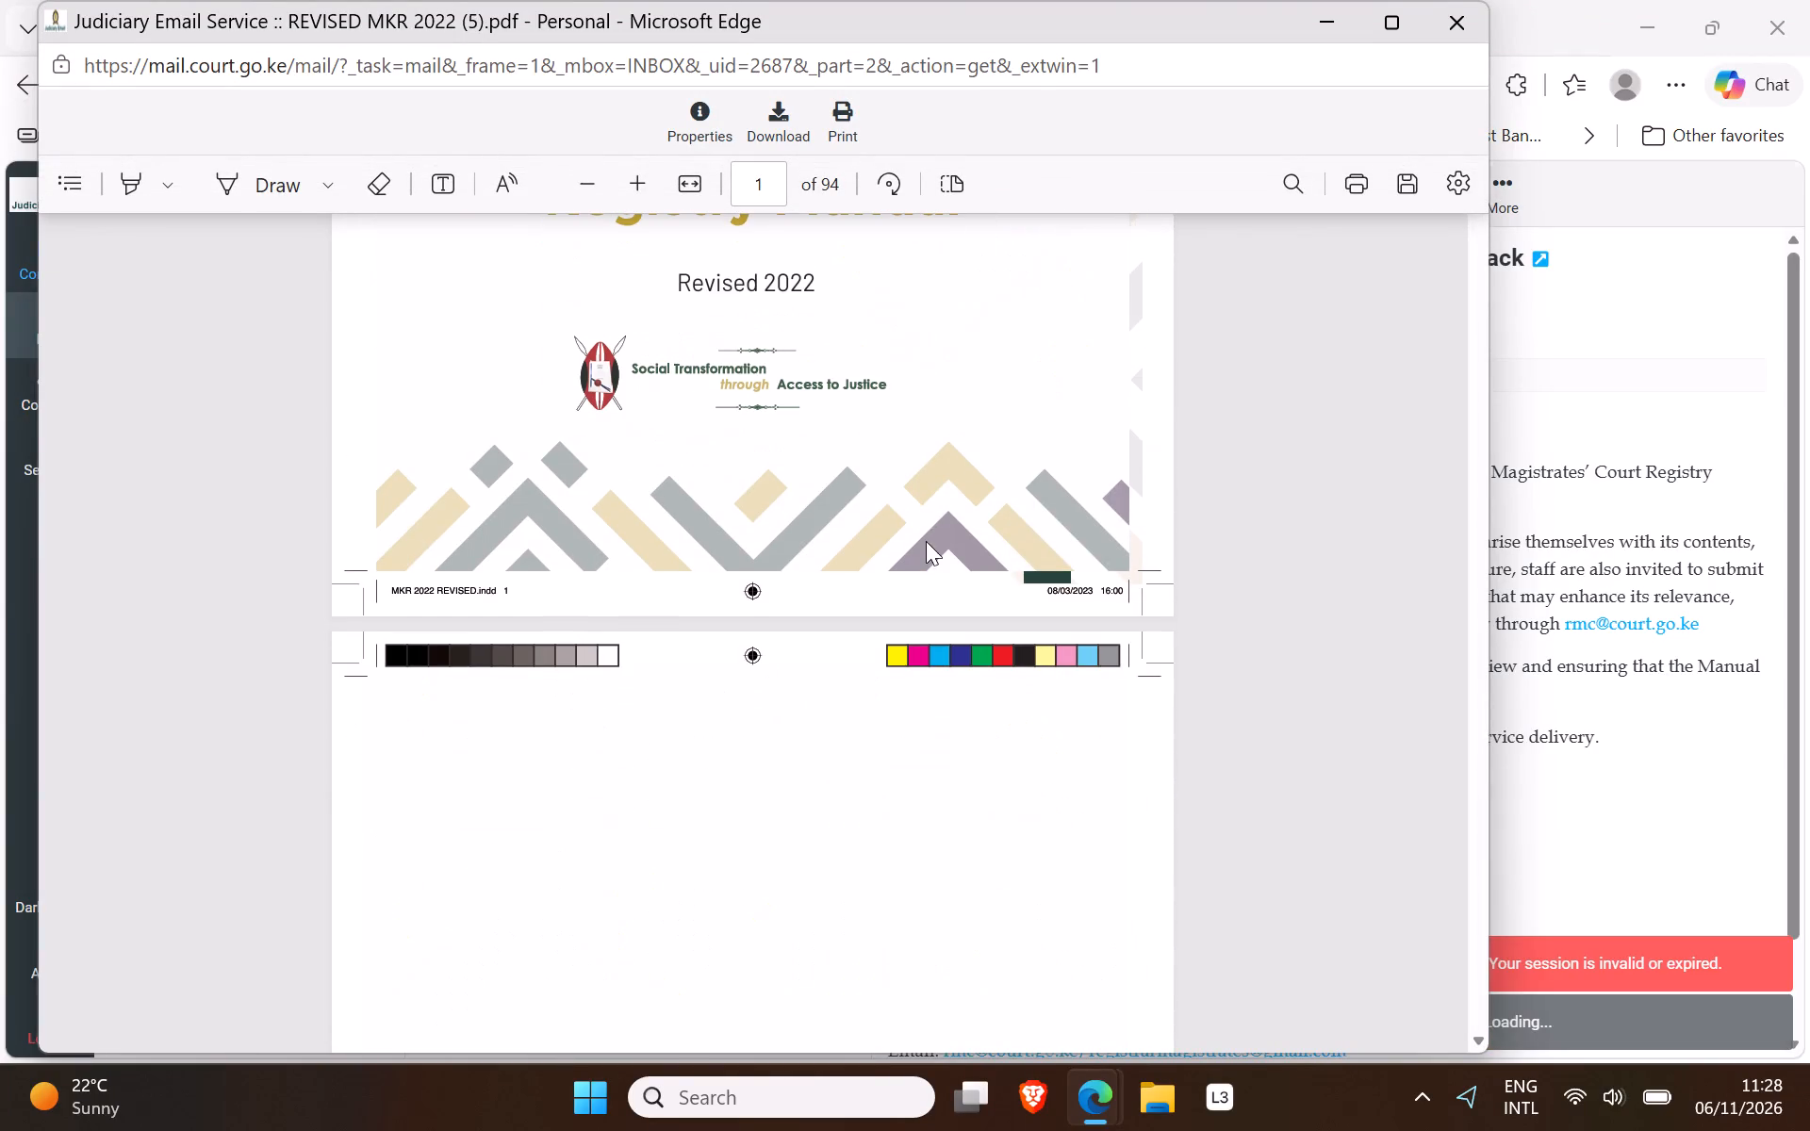
scroll(963, 491, up, 2)
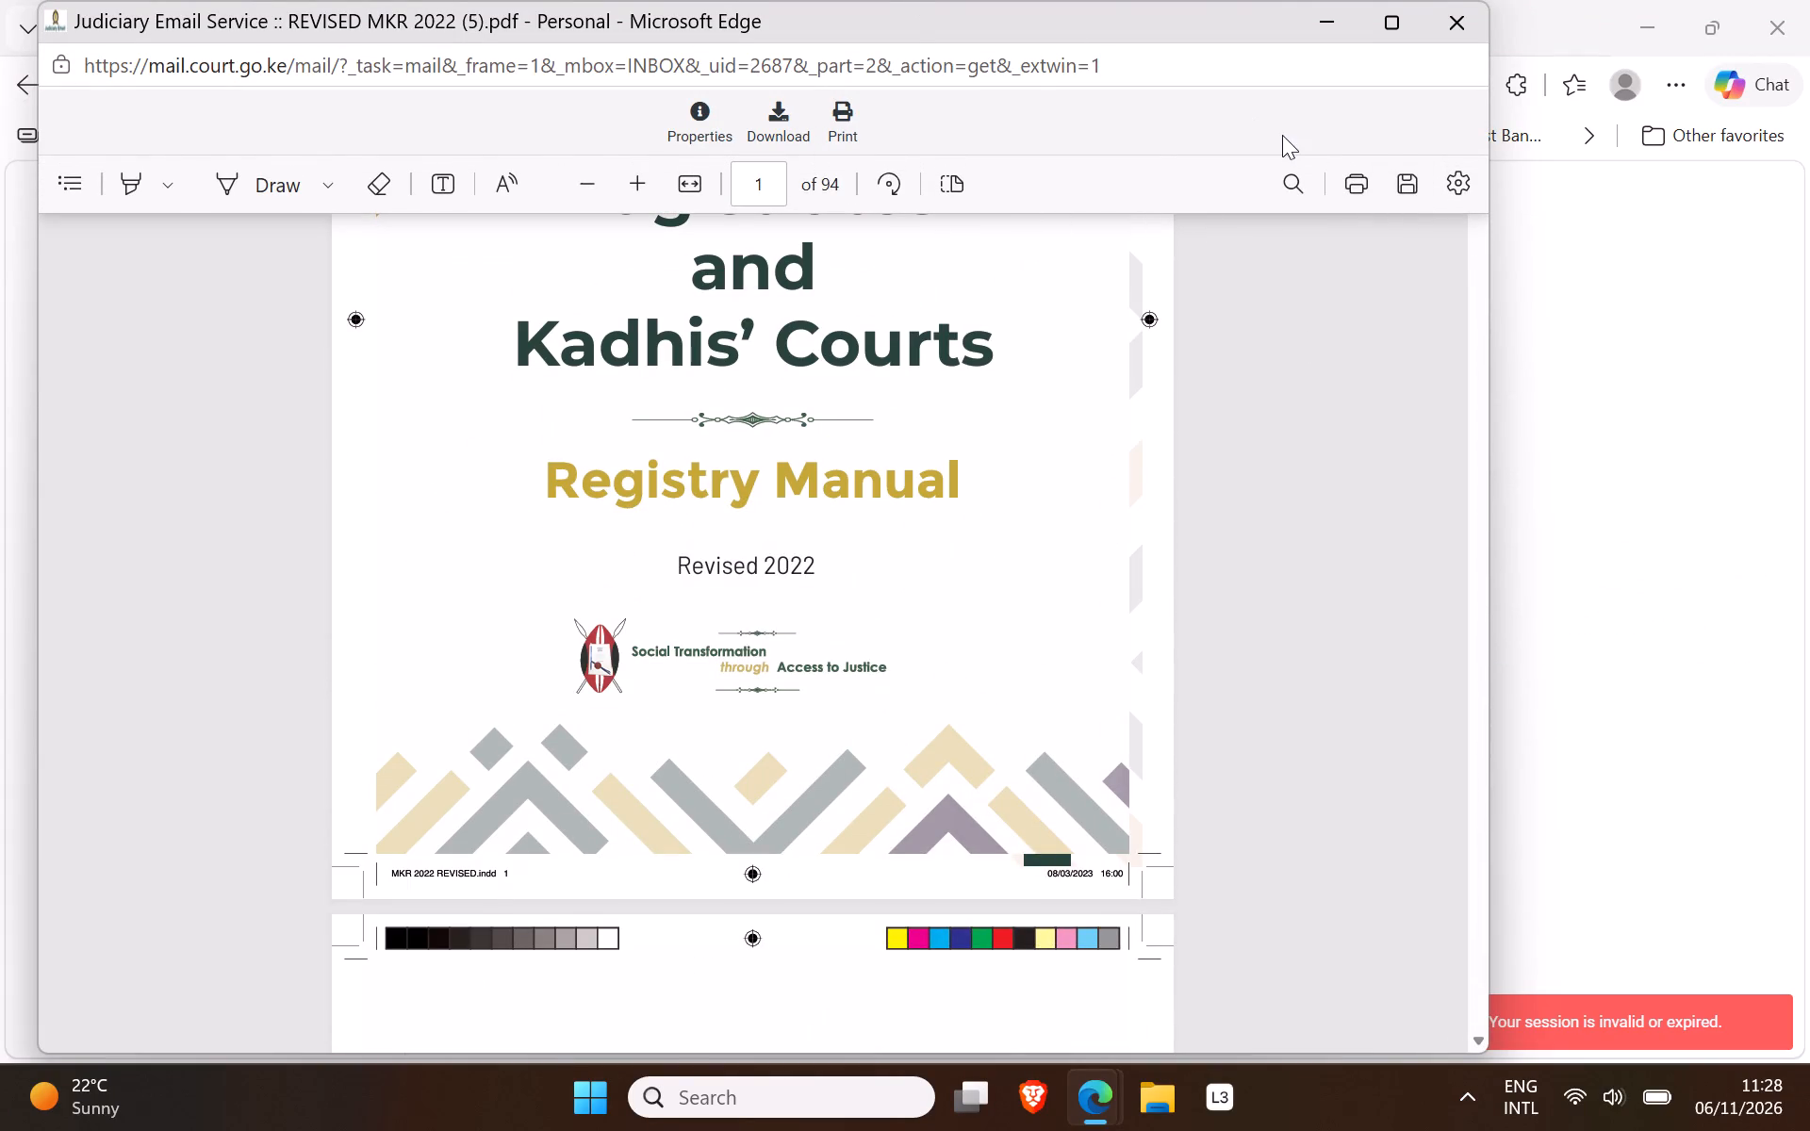
click(1403, 192)
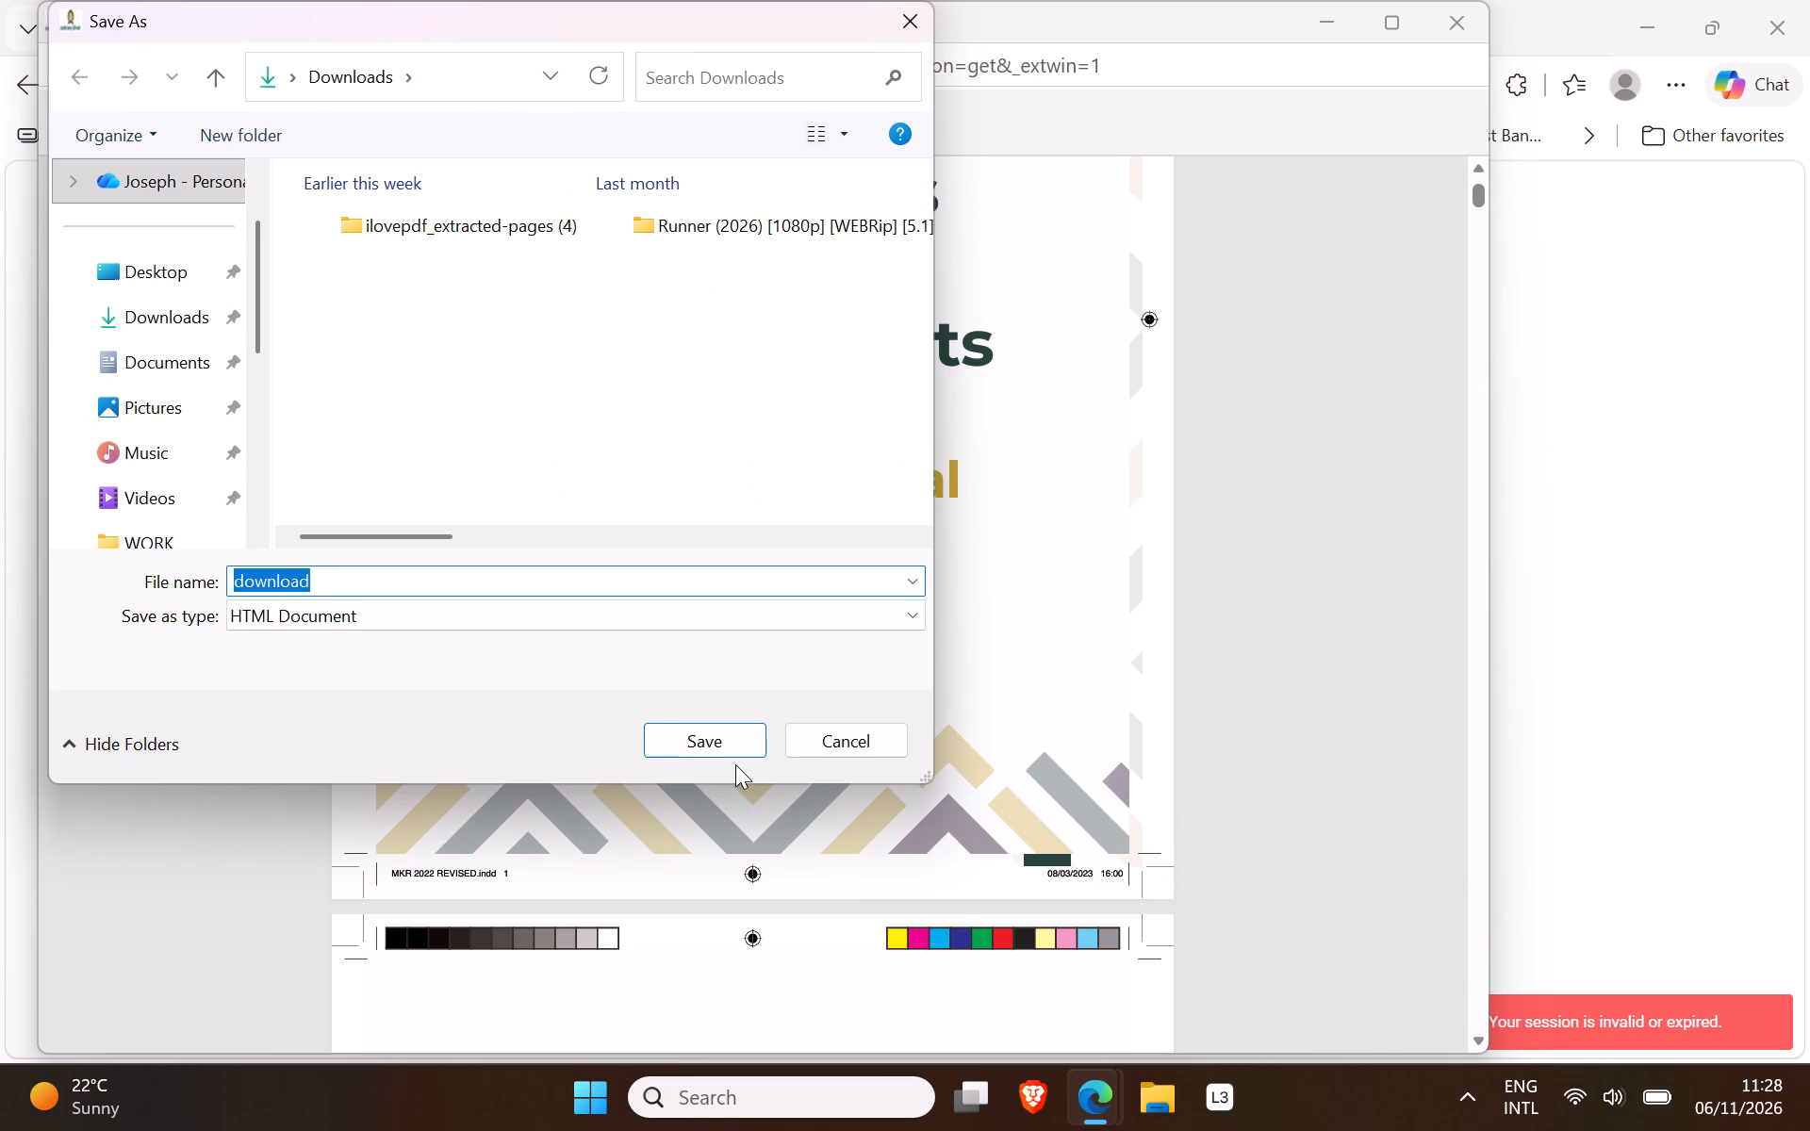
key(k)
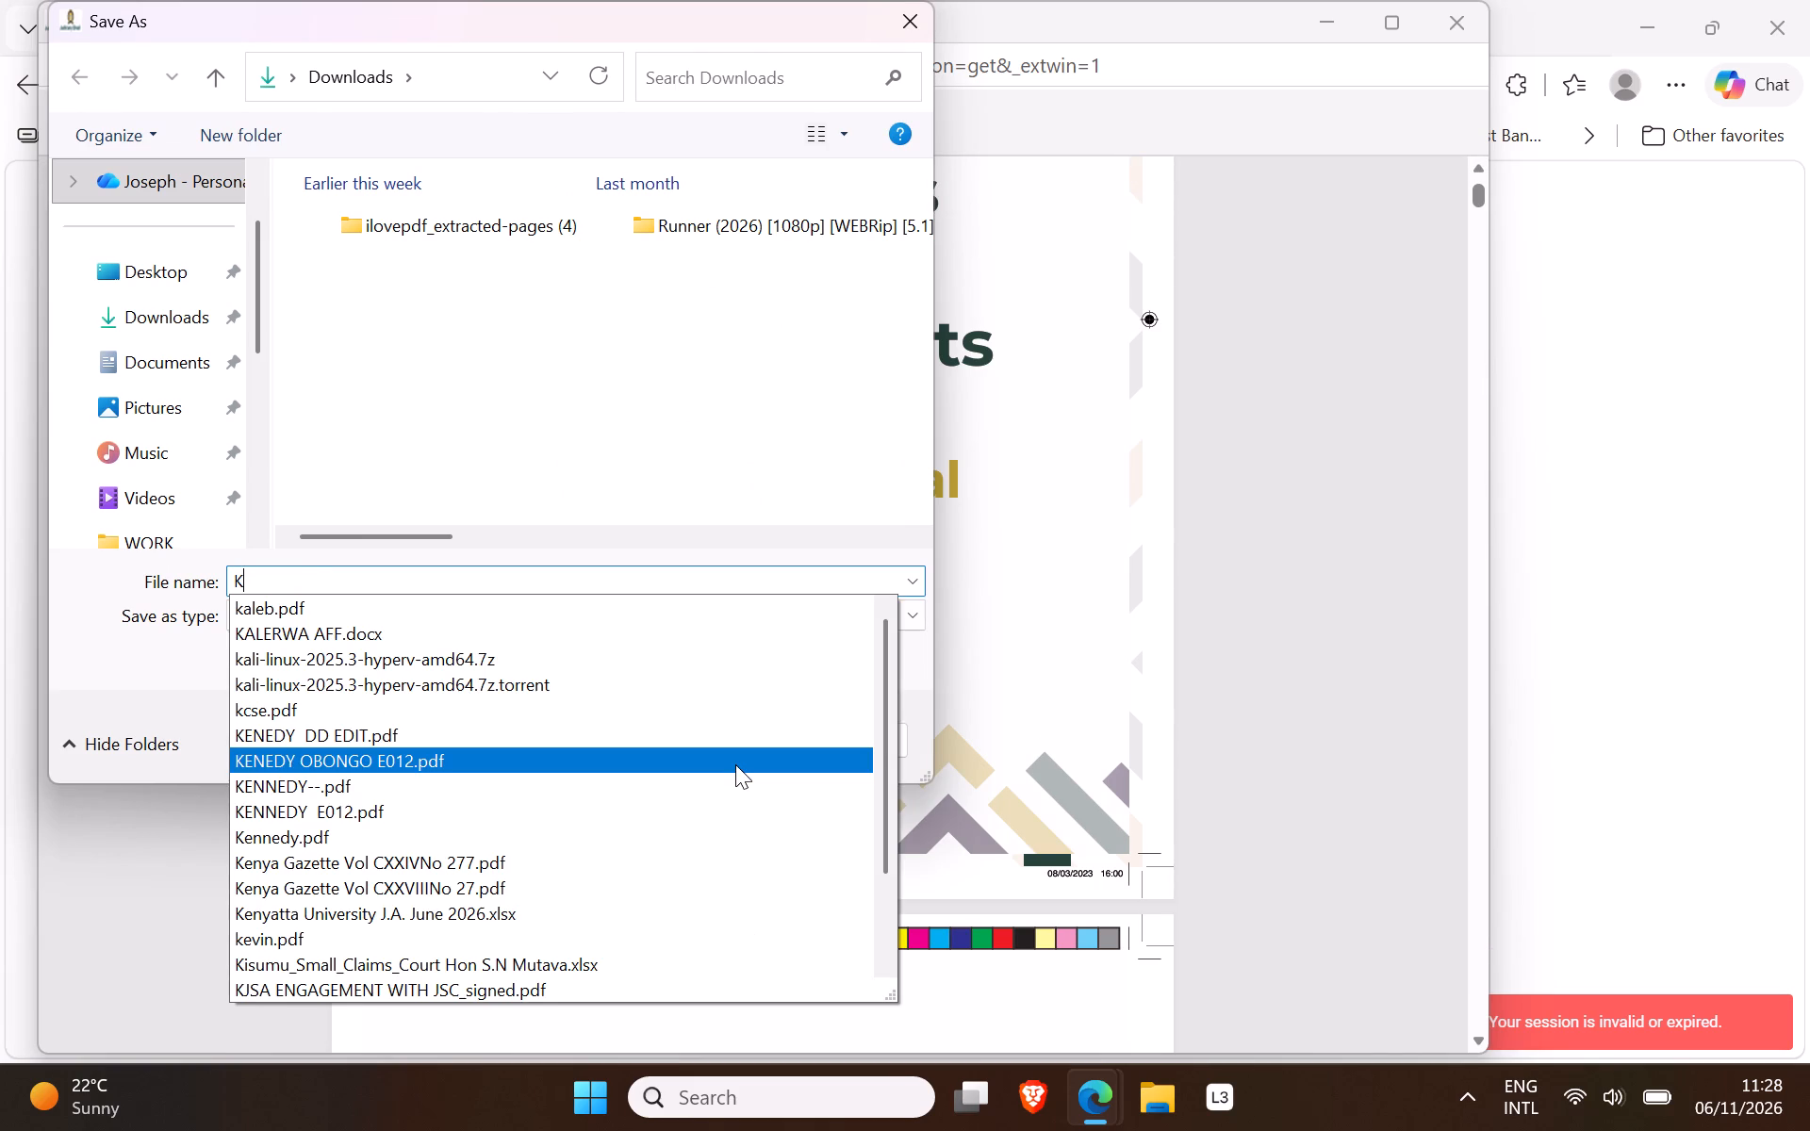
text(KR)
key(space)
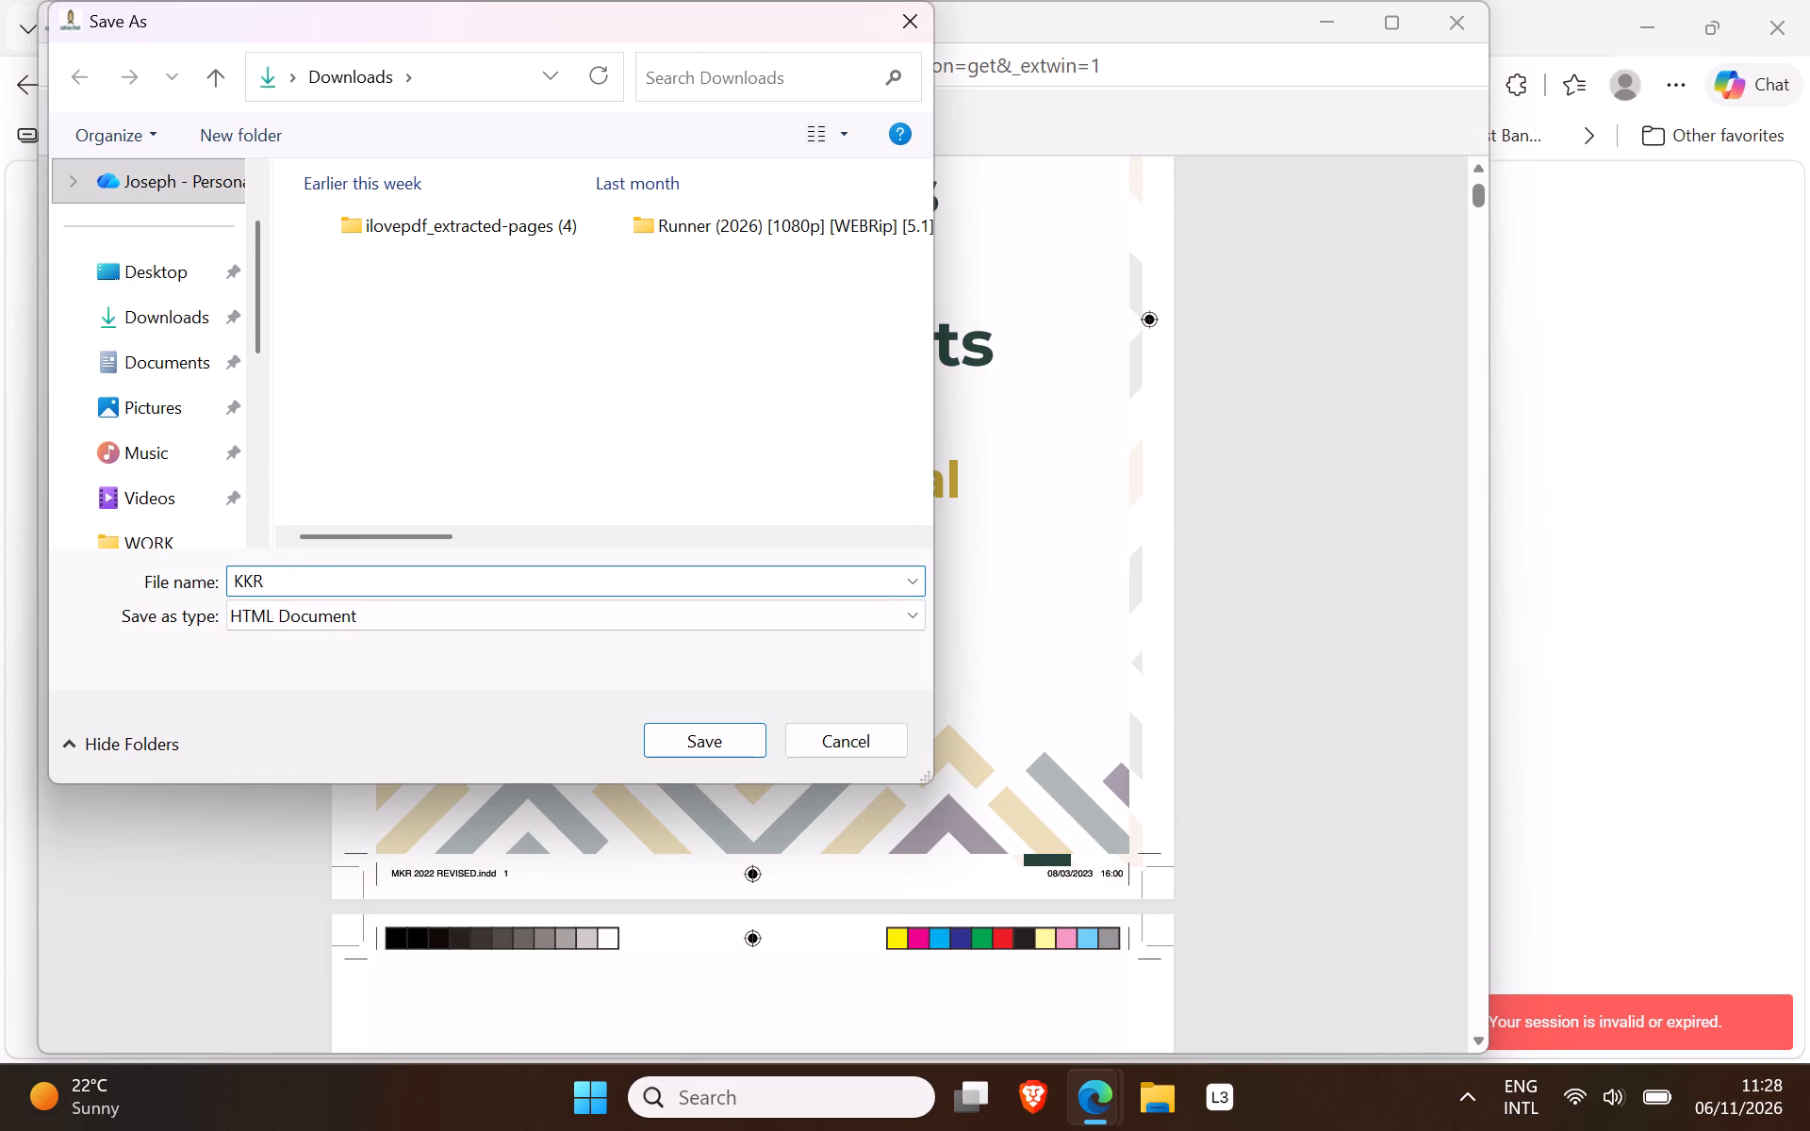
key(BackSpace)
key(BackSpace)
key(BackSpace)
key(BackSpace)
key(BackSpace)
key(BackSpace)
key(BackSpace)
key(BackSpace)
key(BackSpace)
key(BackSpace)
key(BackSpace)
key(BackSpace)
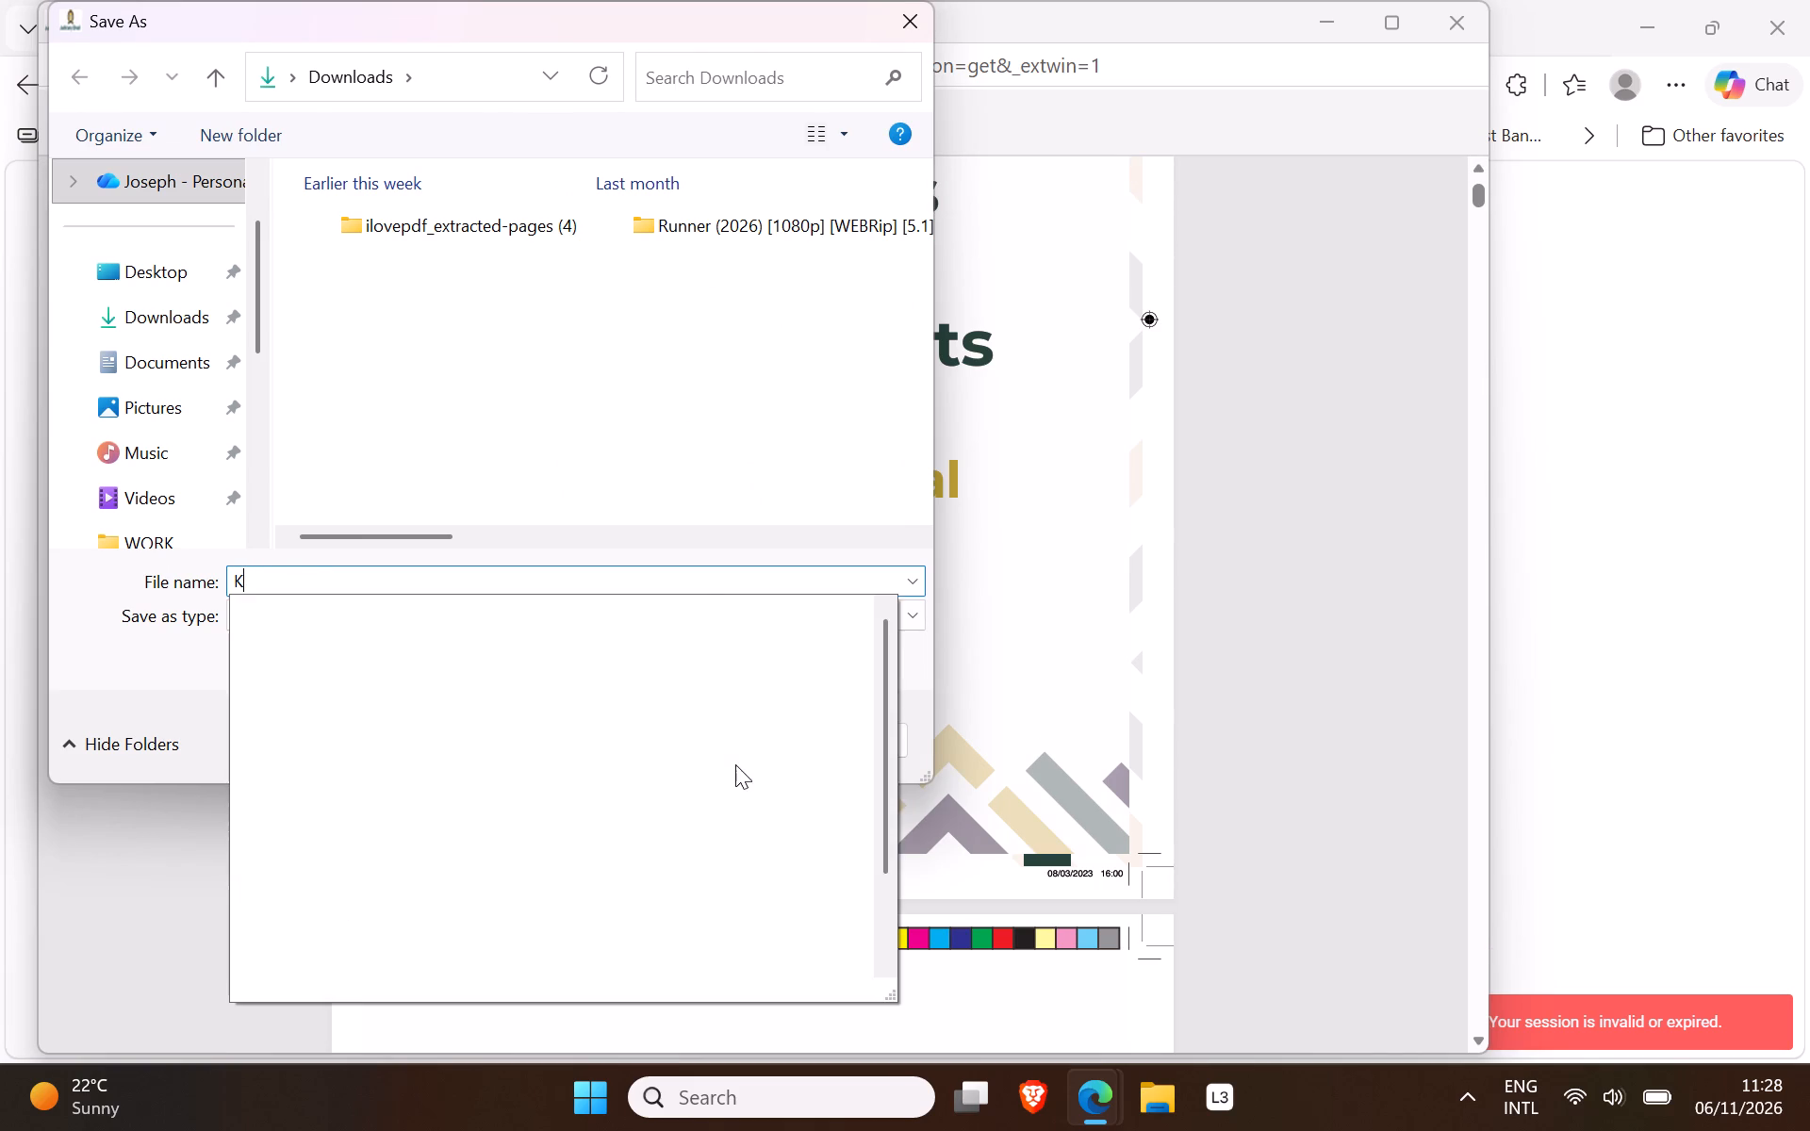
text(REG)
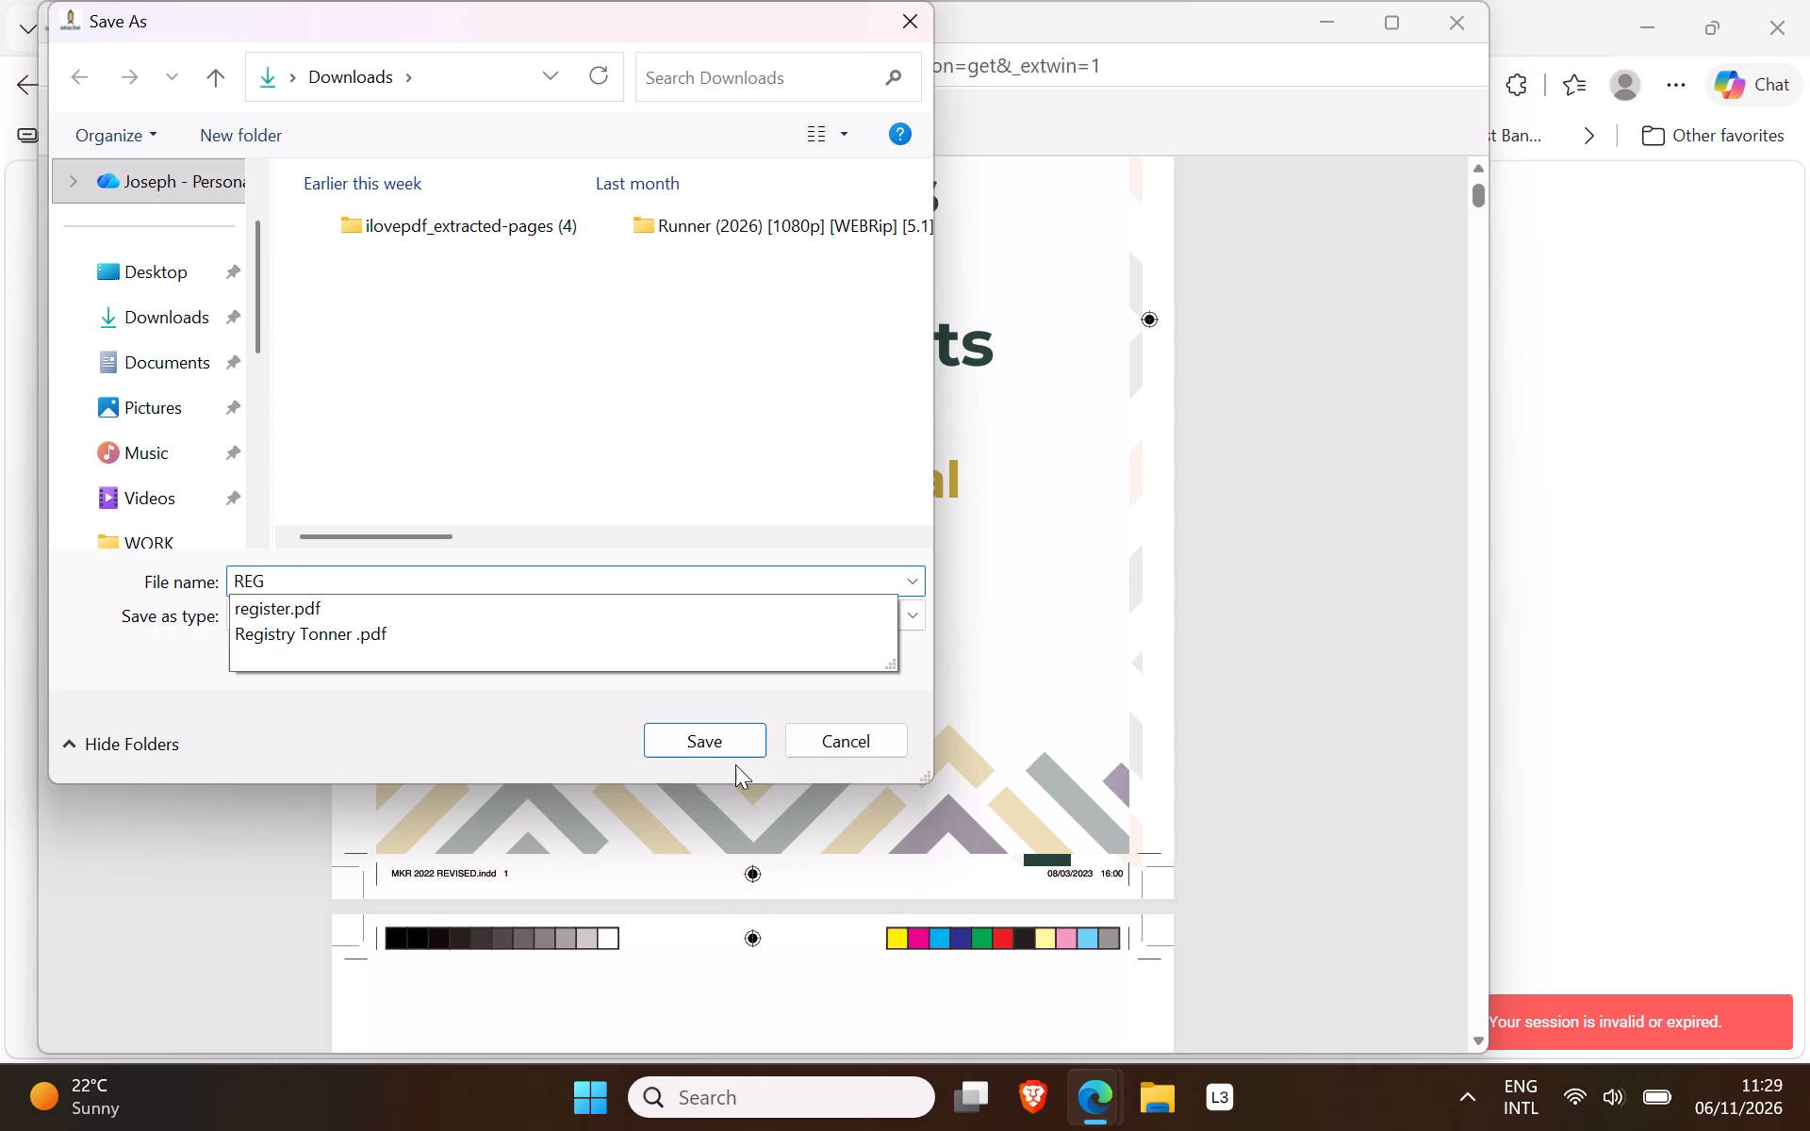
text(IST)
key(BackSpace)
text(TRY)
key(space)
text(MANUAL 2022)
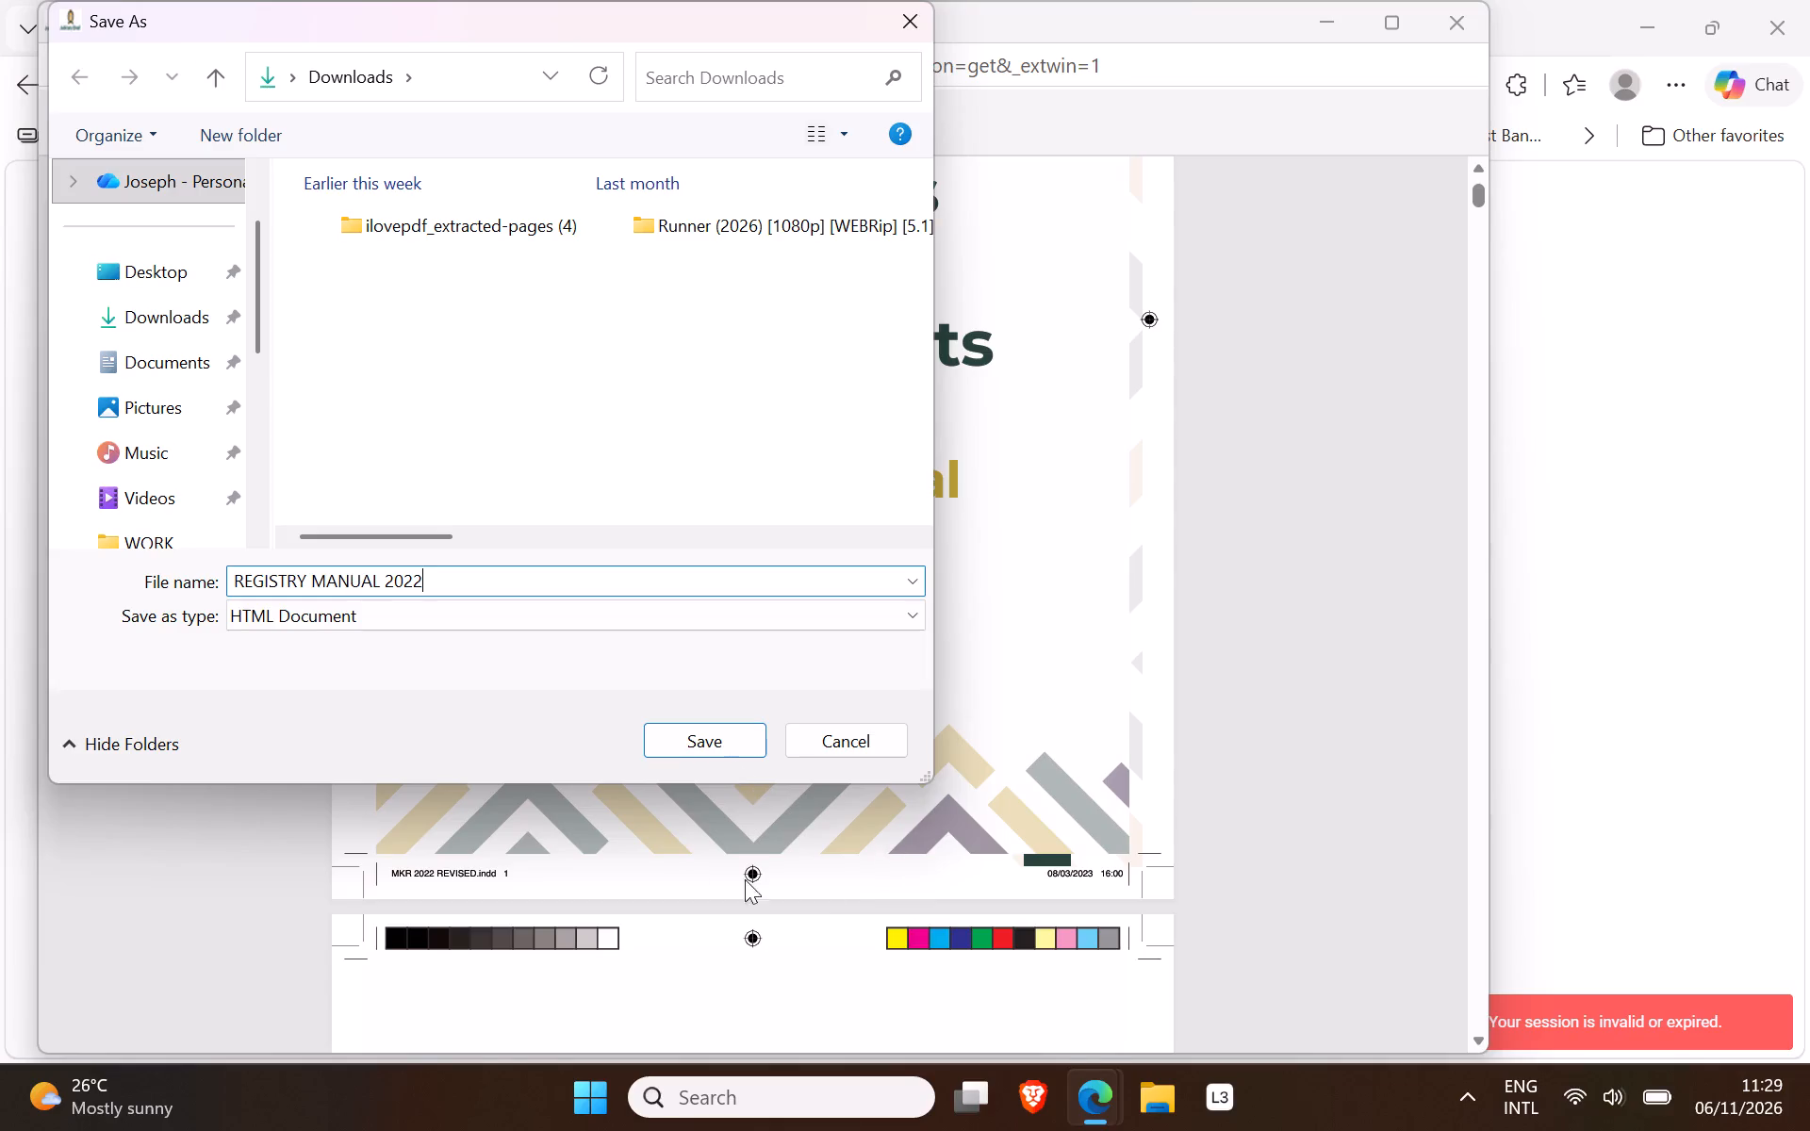
click(697, 752)
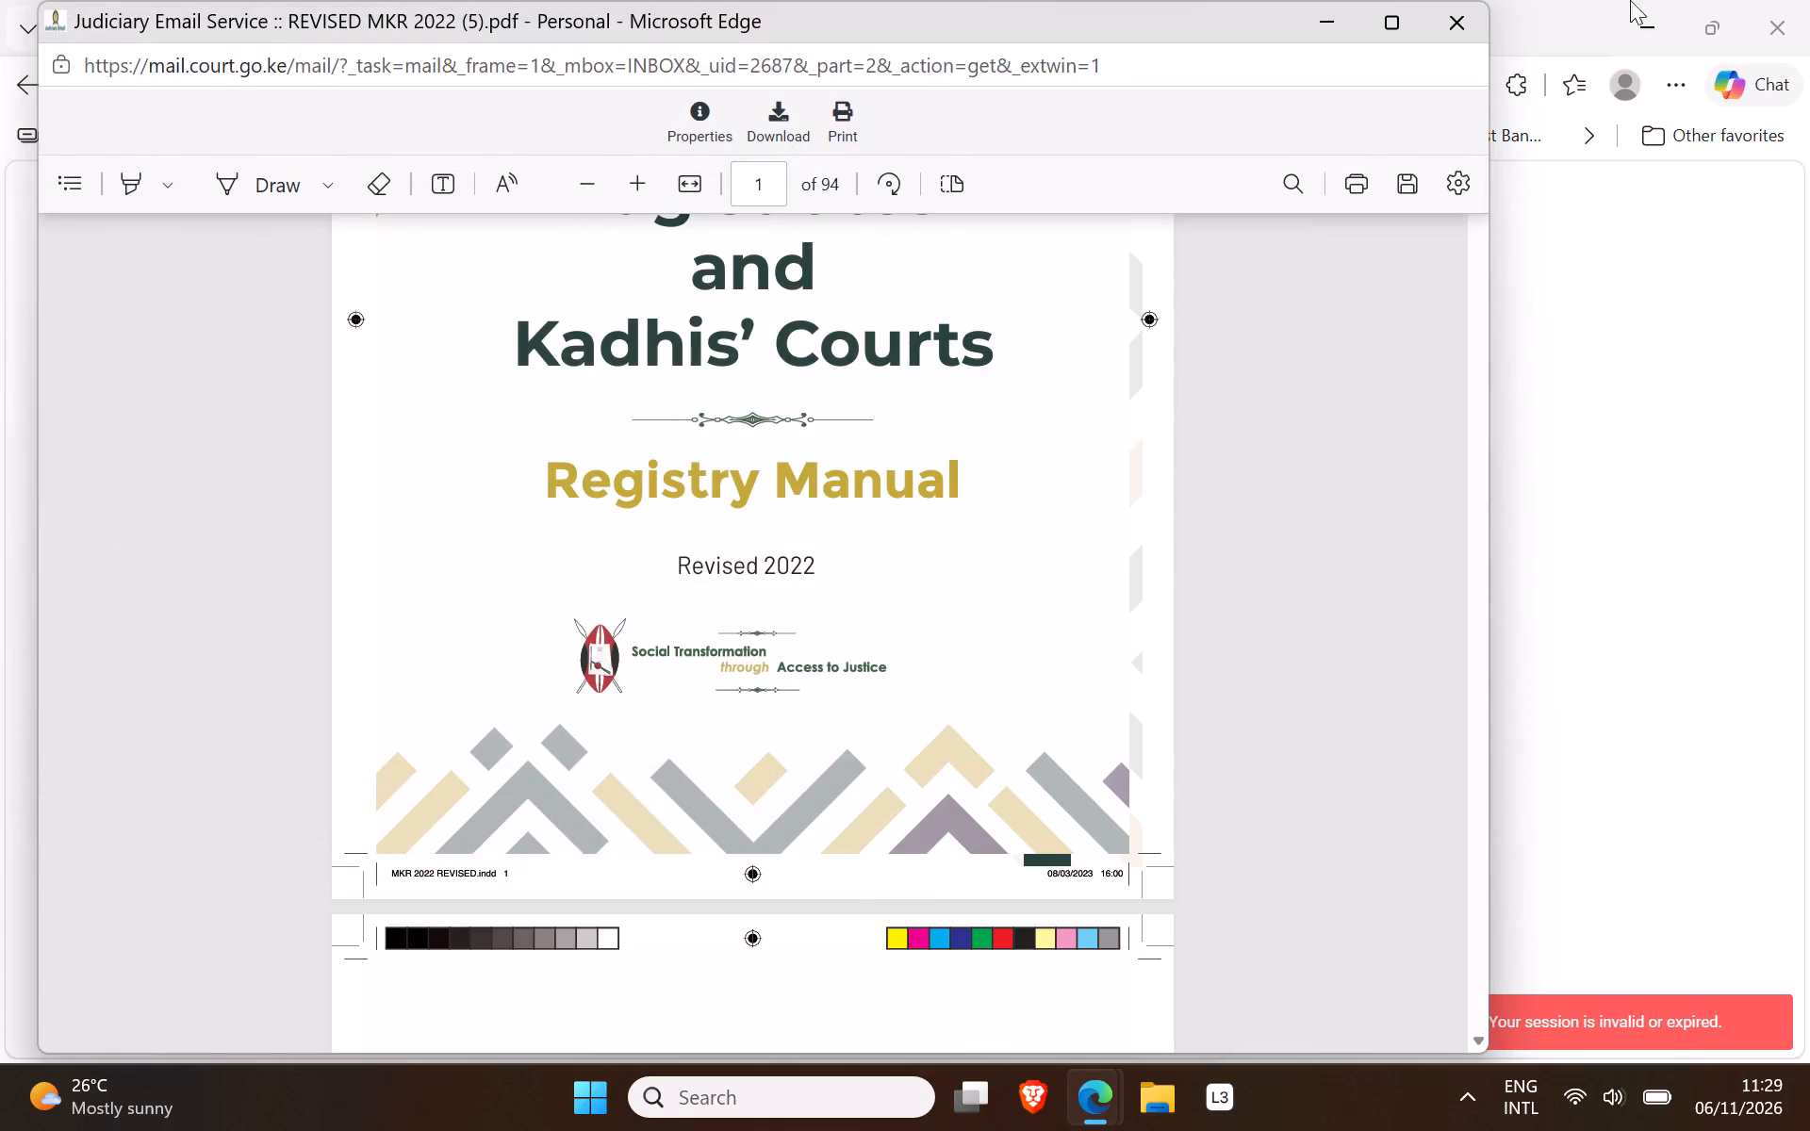
click(1453, 27)
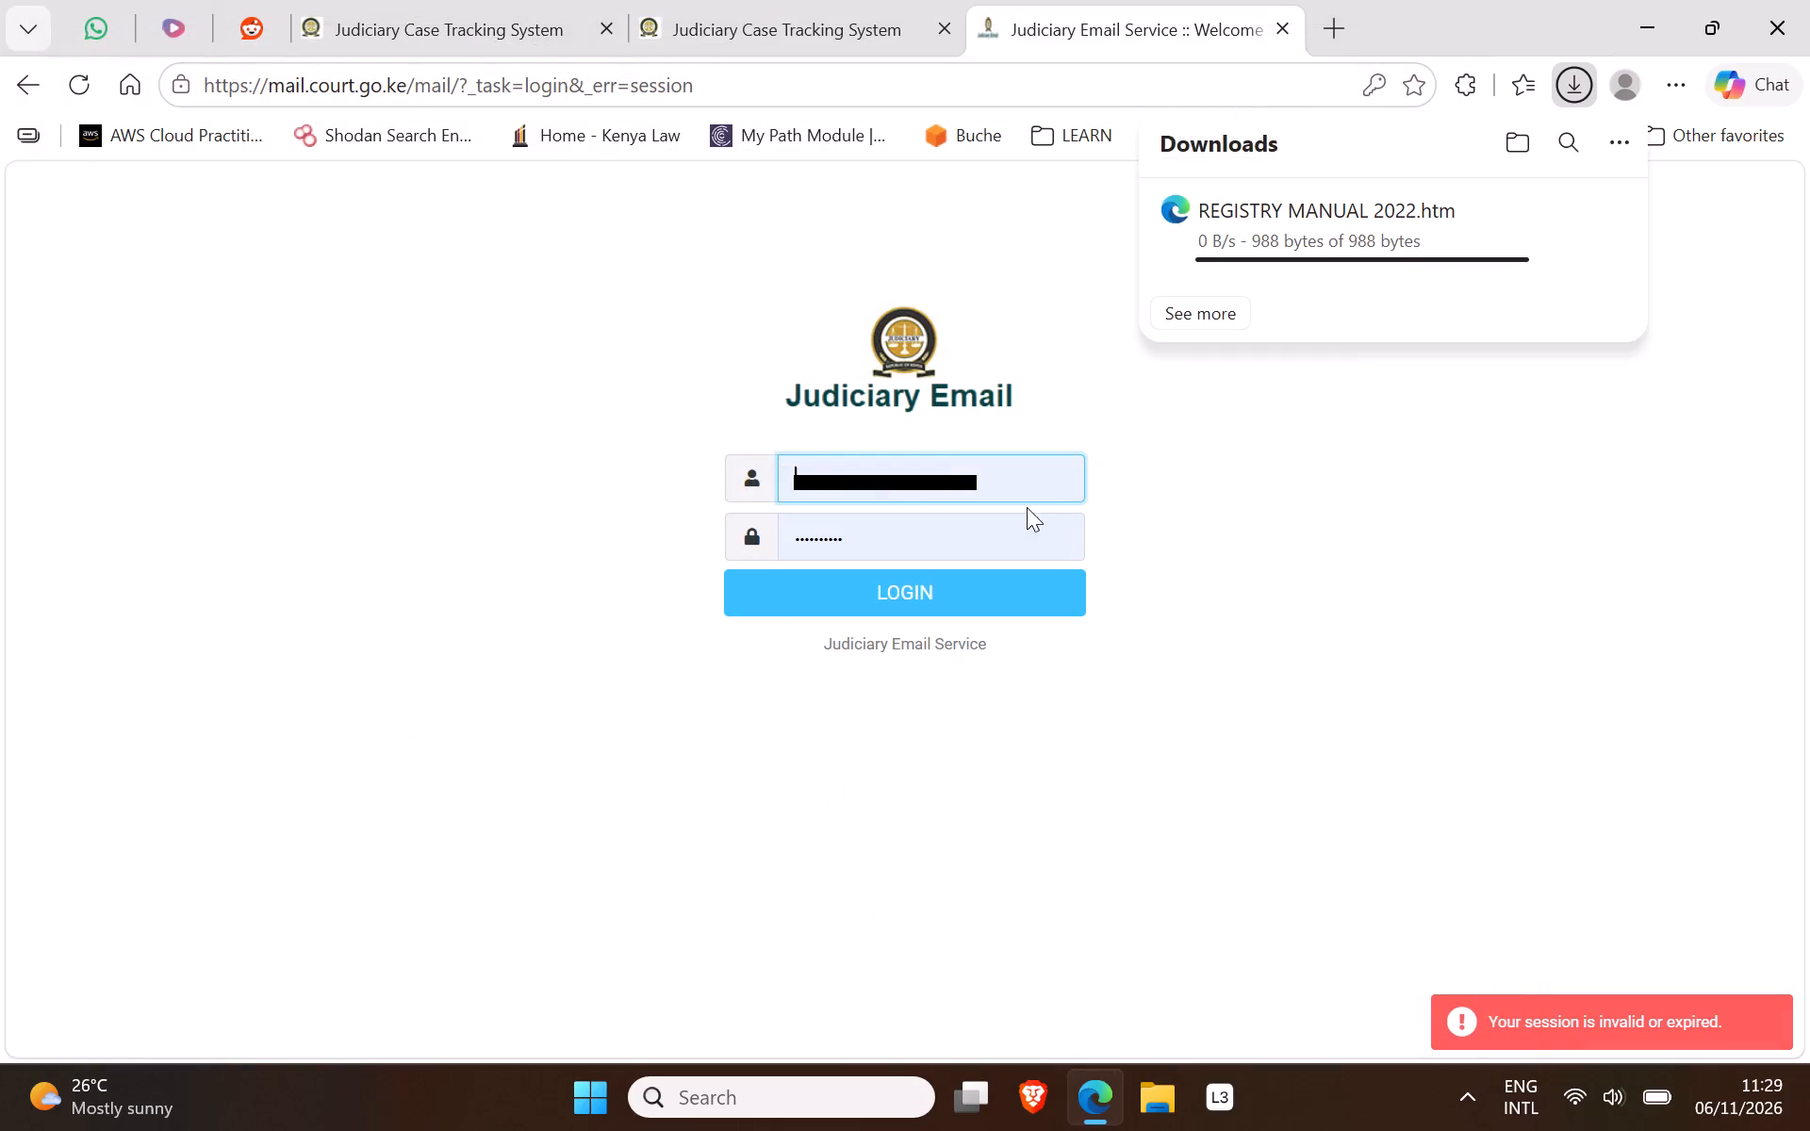
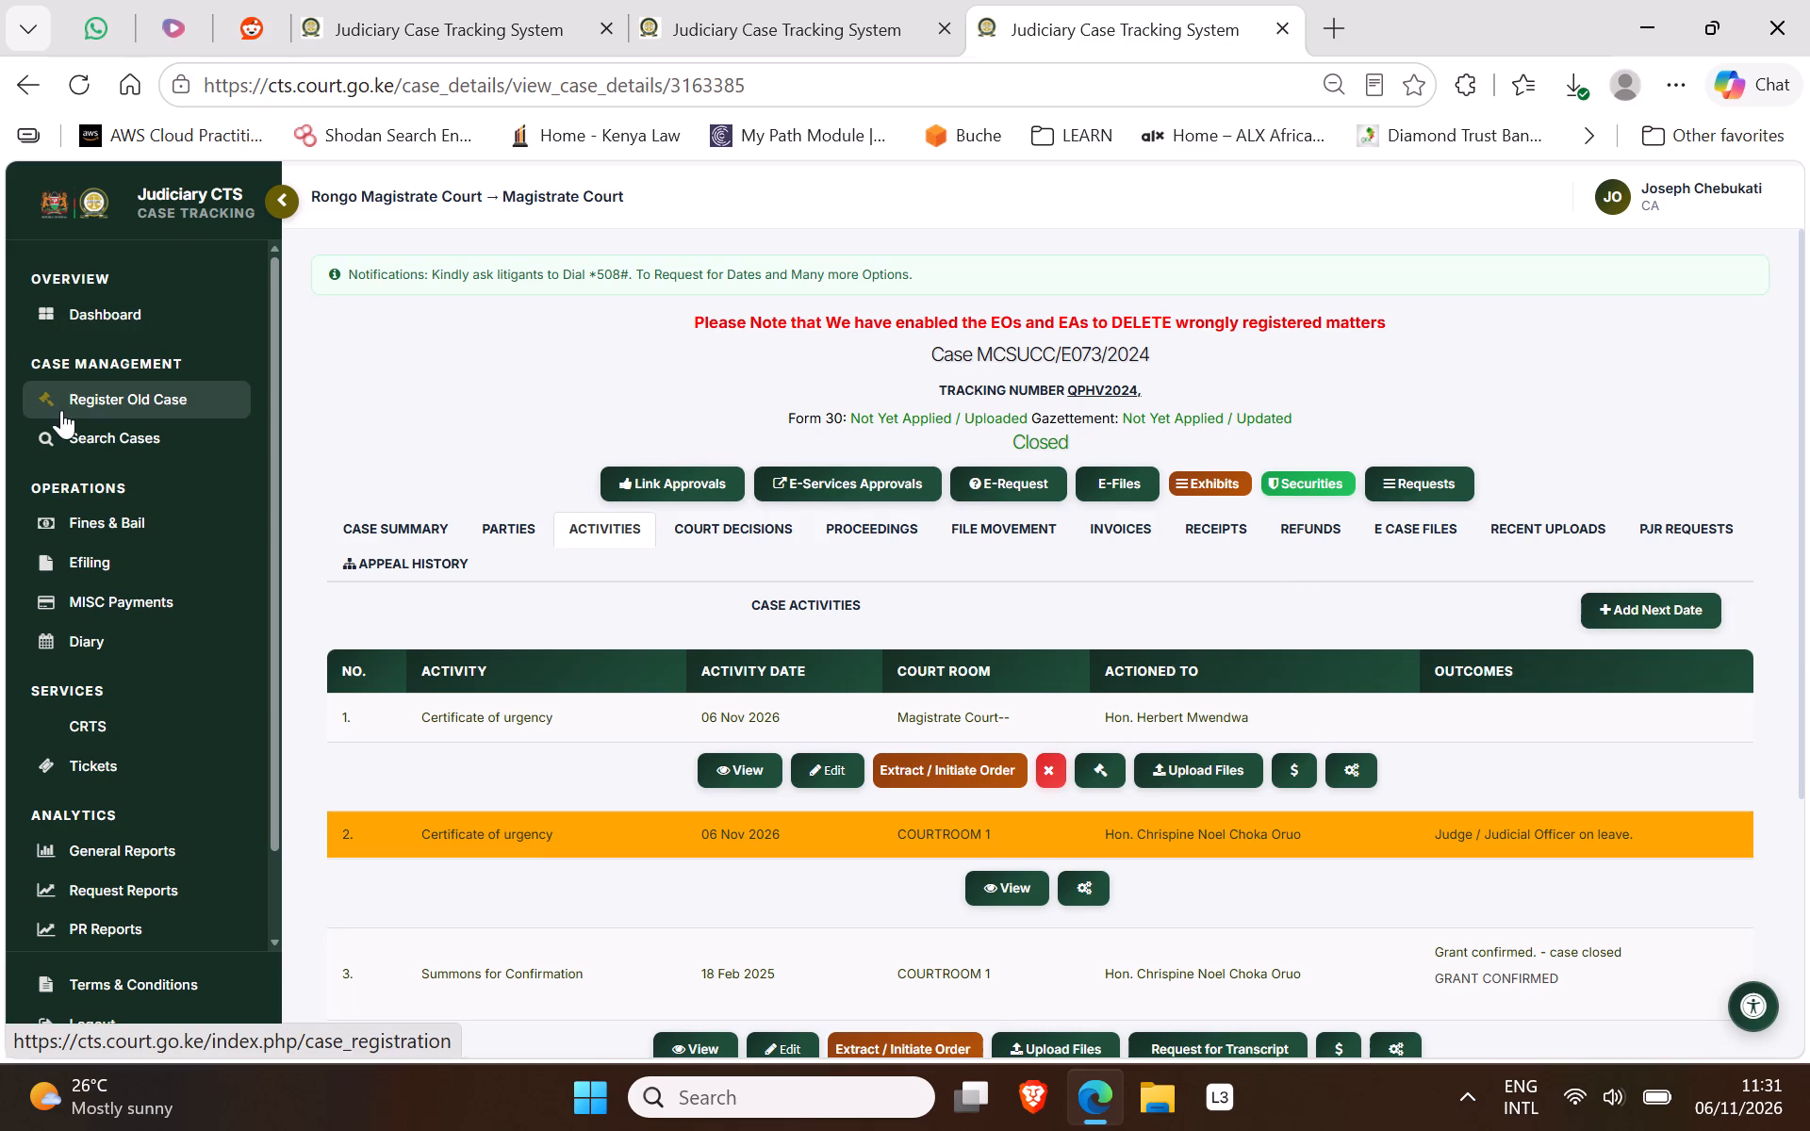
click(113, 320)
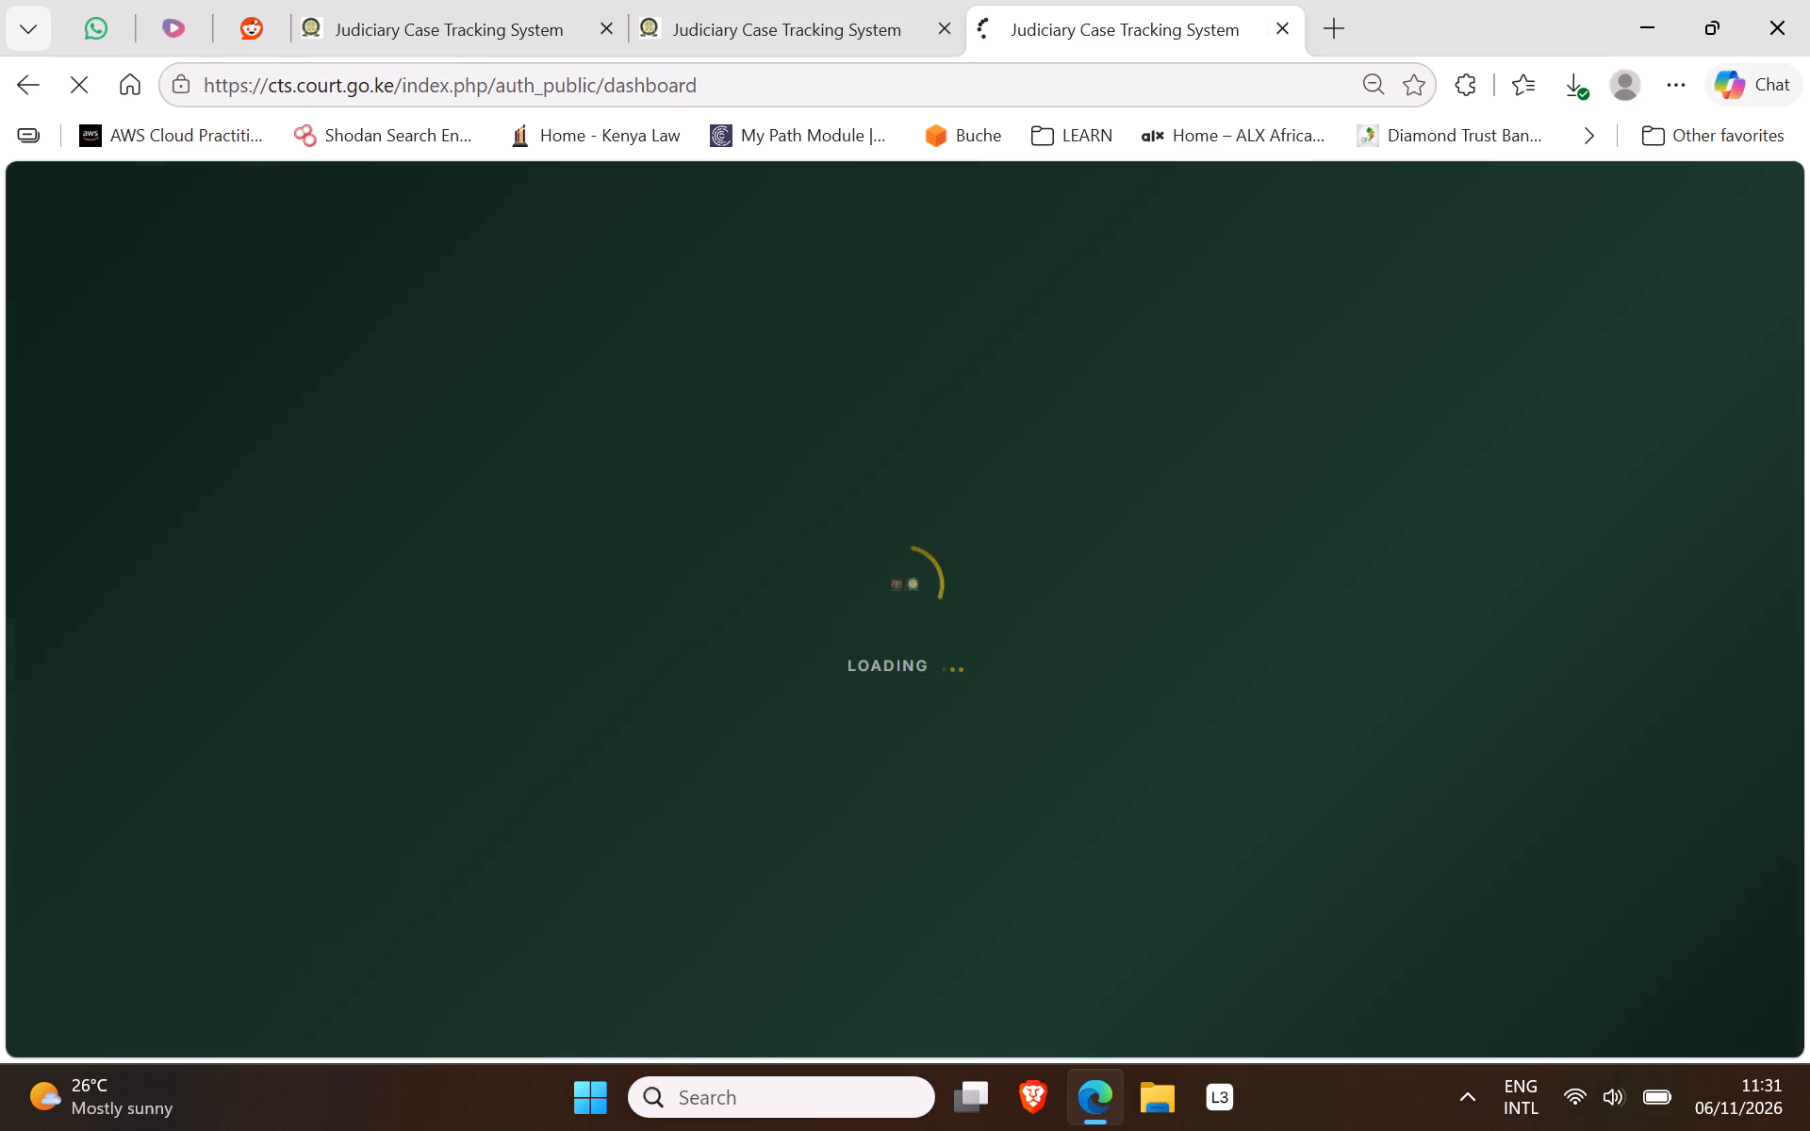
click(447, 33)
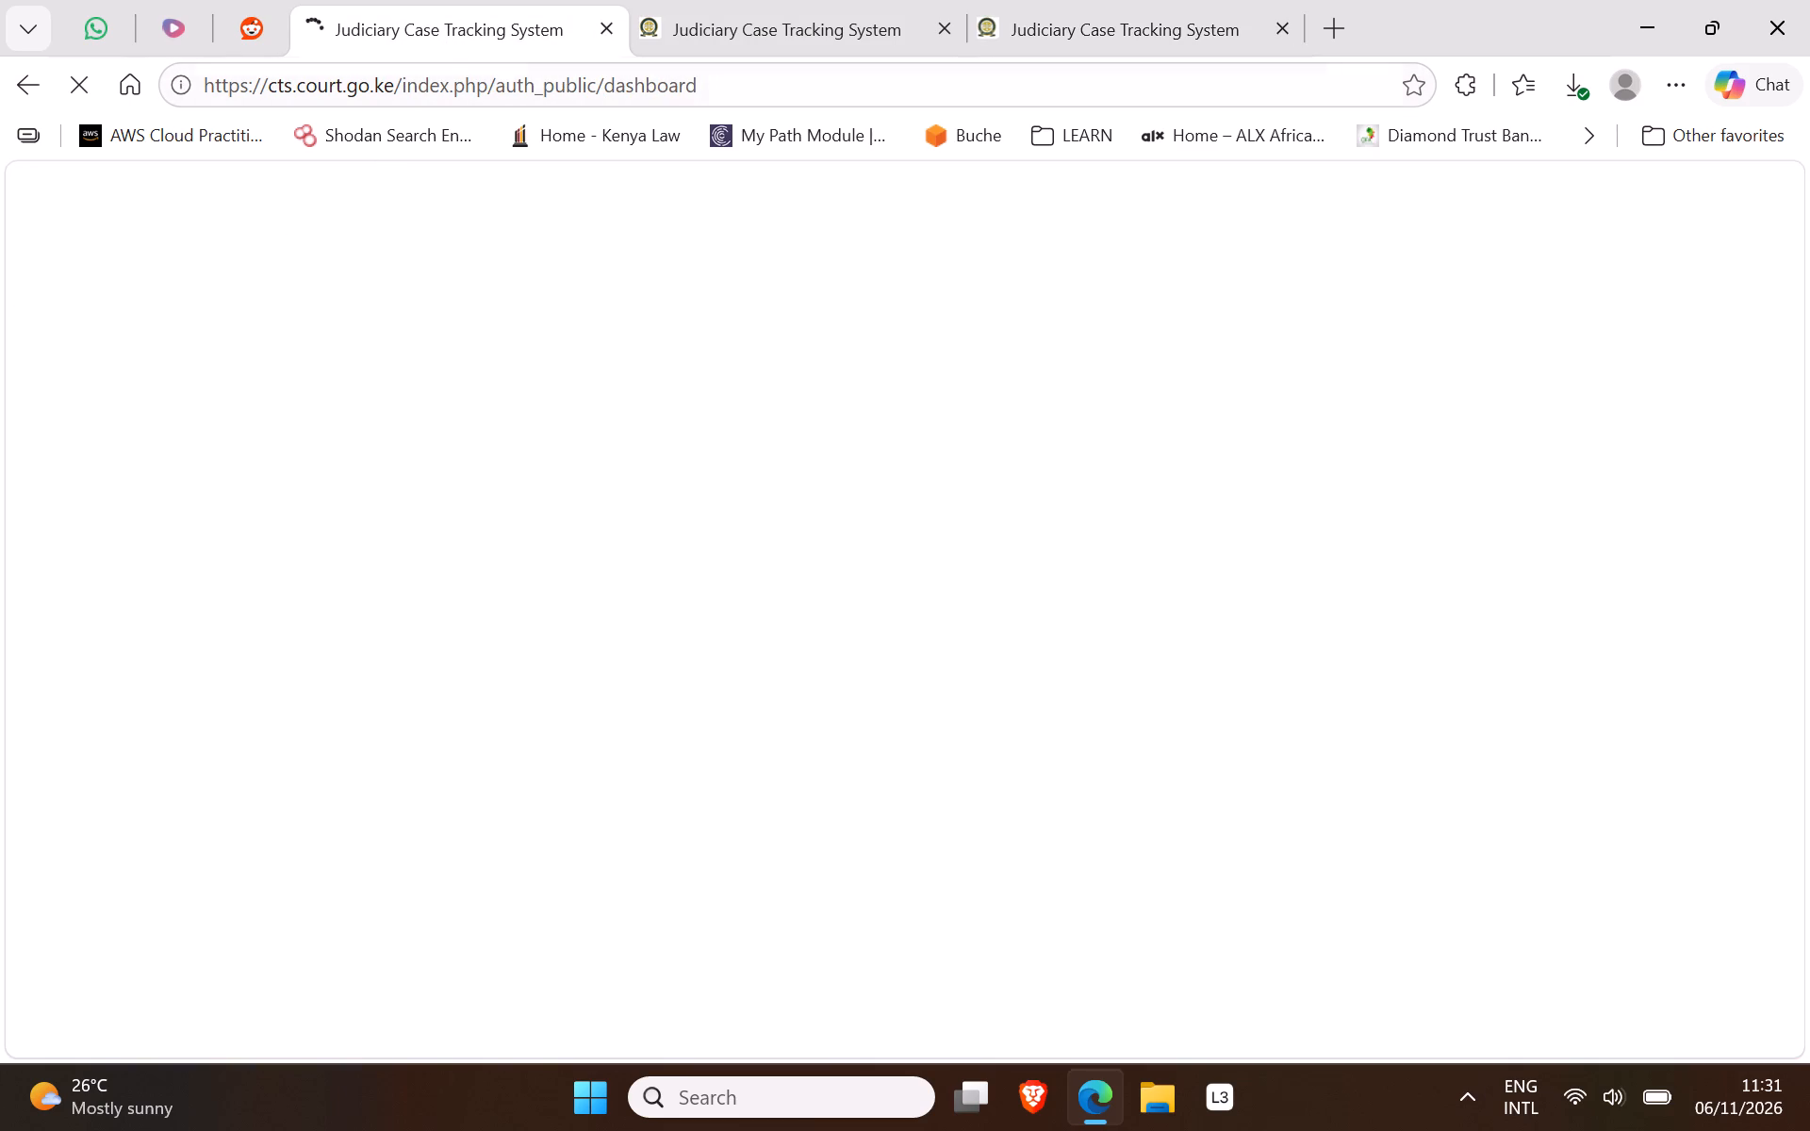
click(596, 28)
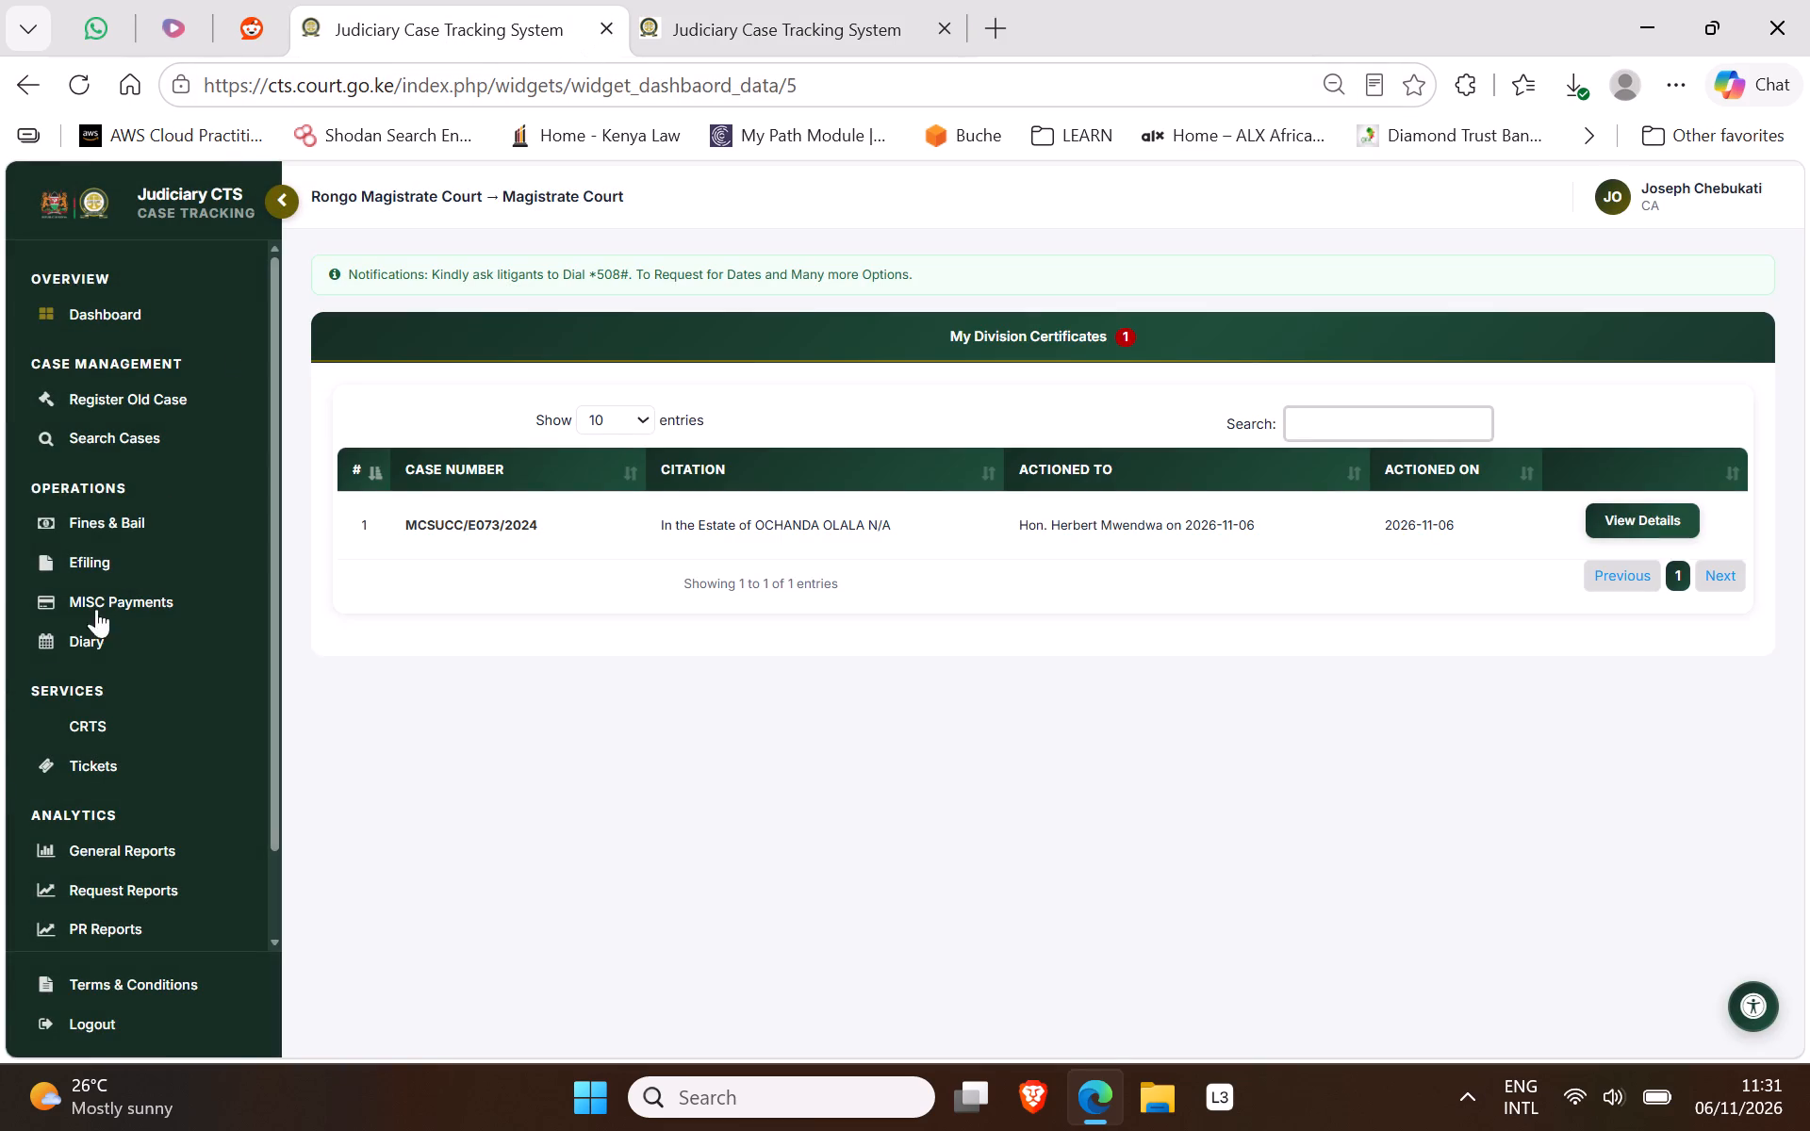
Open the Efiling section from the division certificates page and list the new filings on Certificate of Urgency.
click(743, 7)
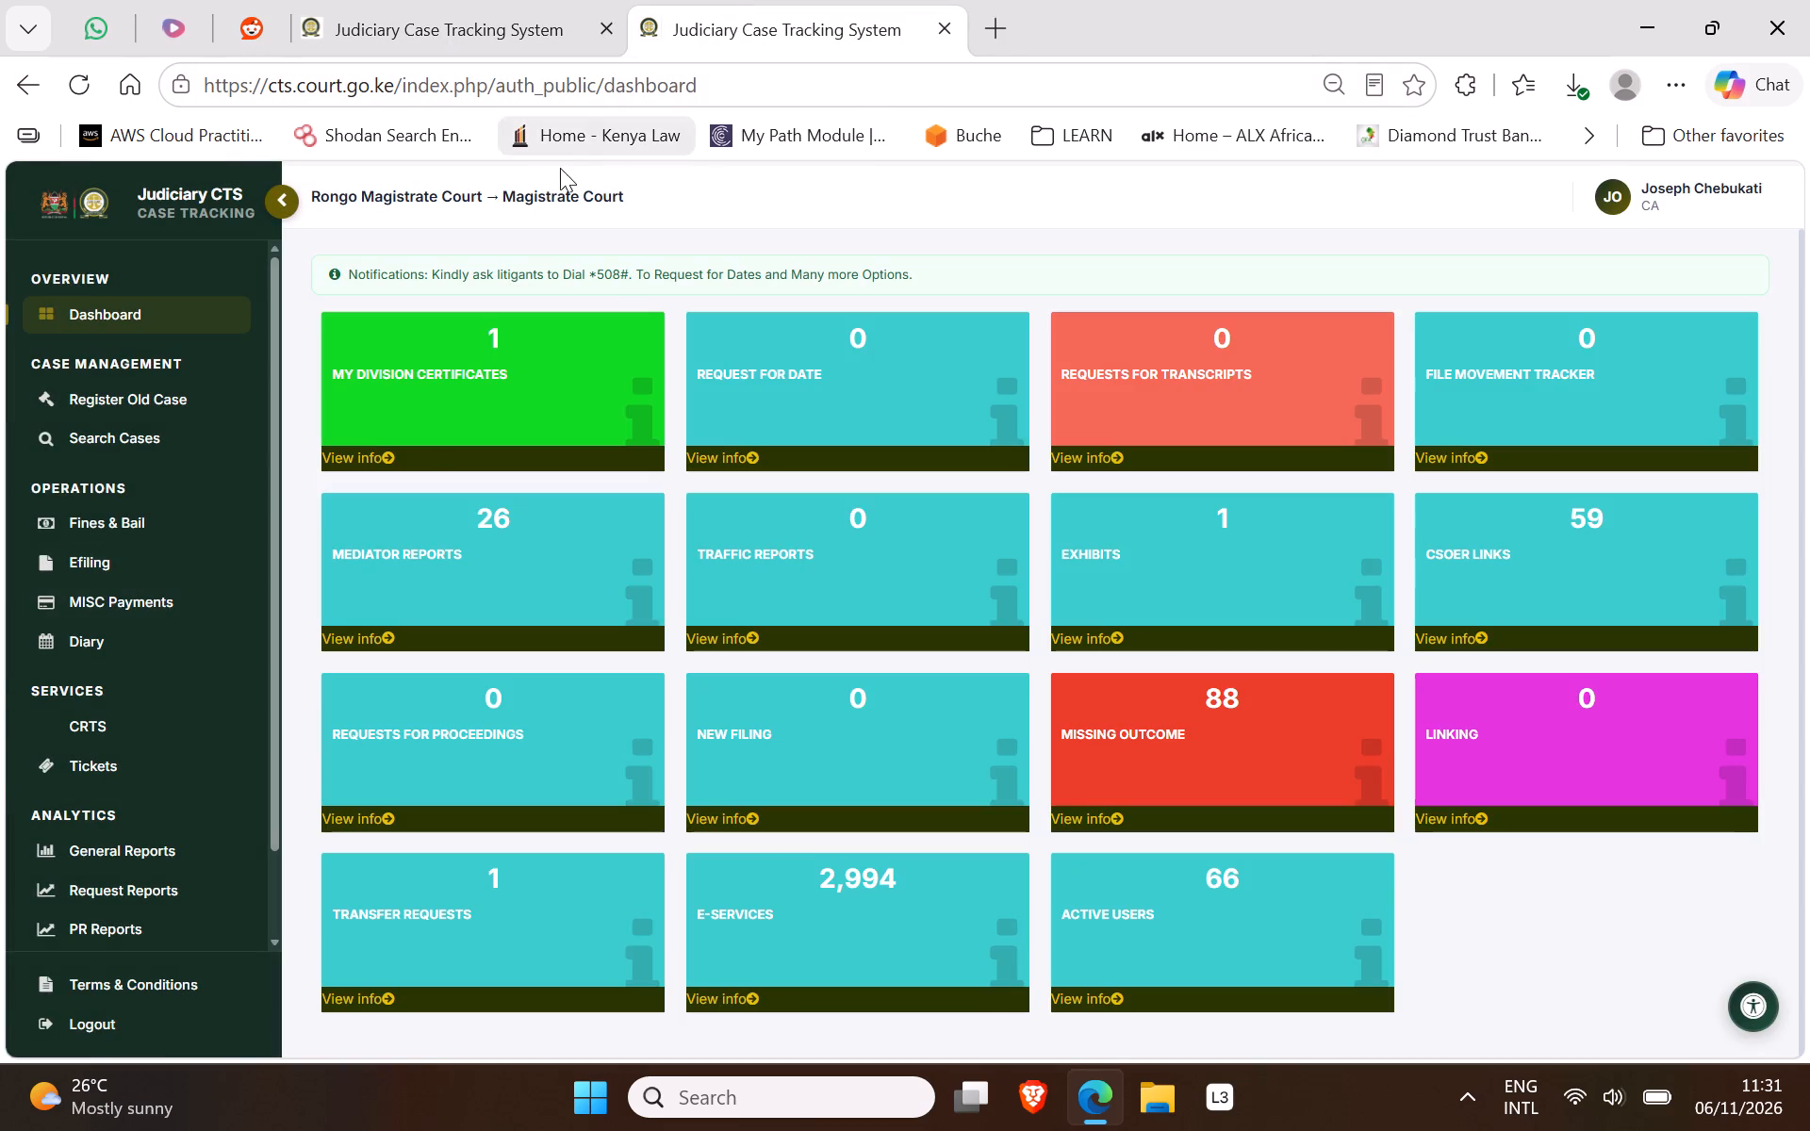
click(468, 0)
click(94, 551)
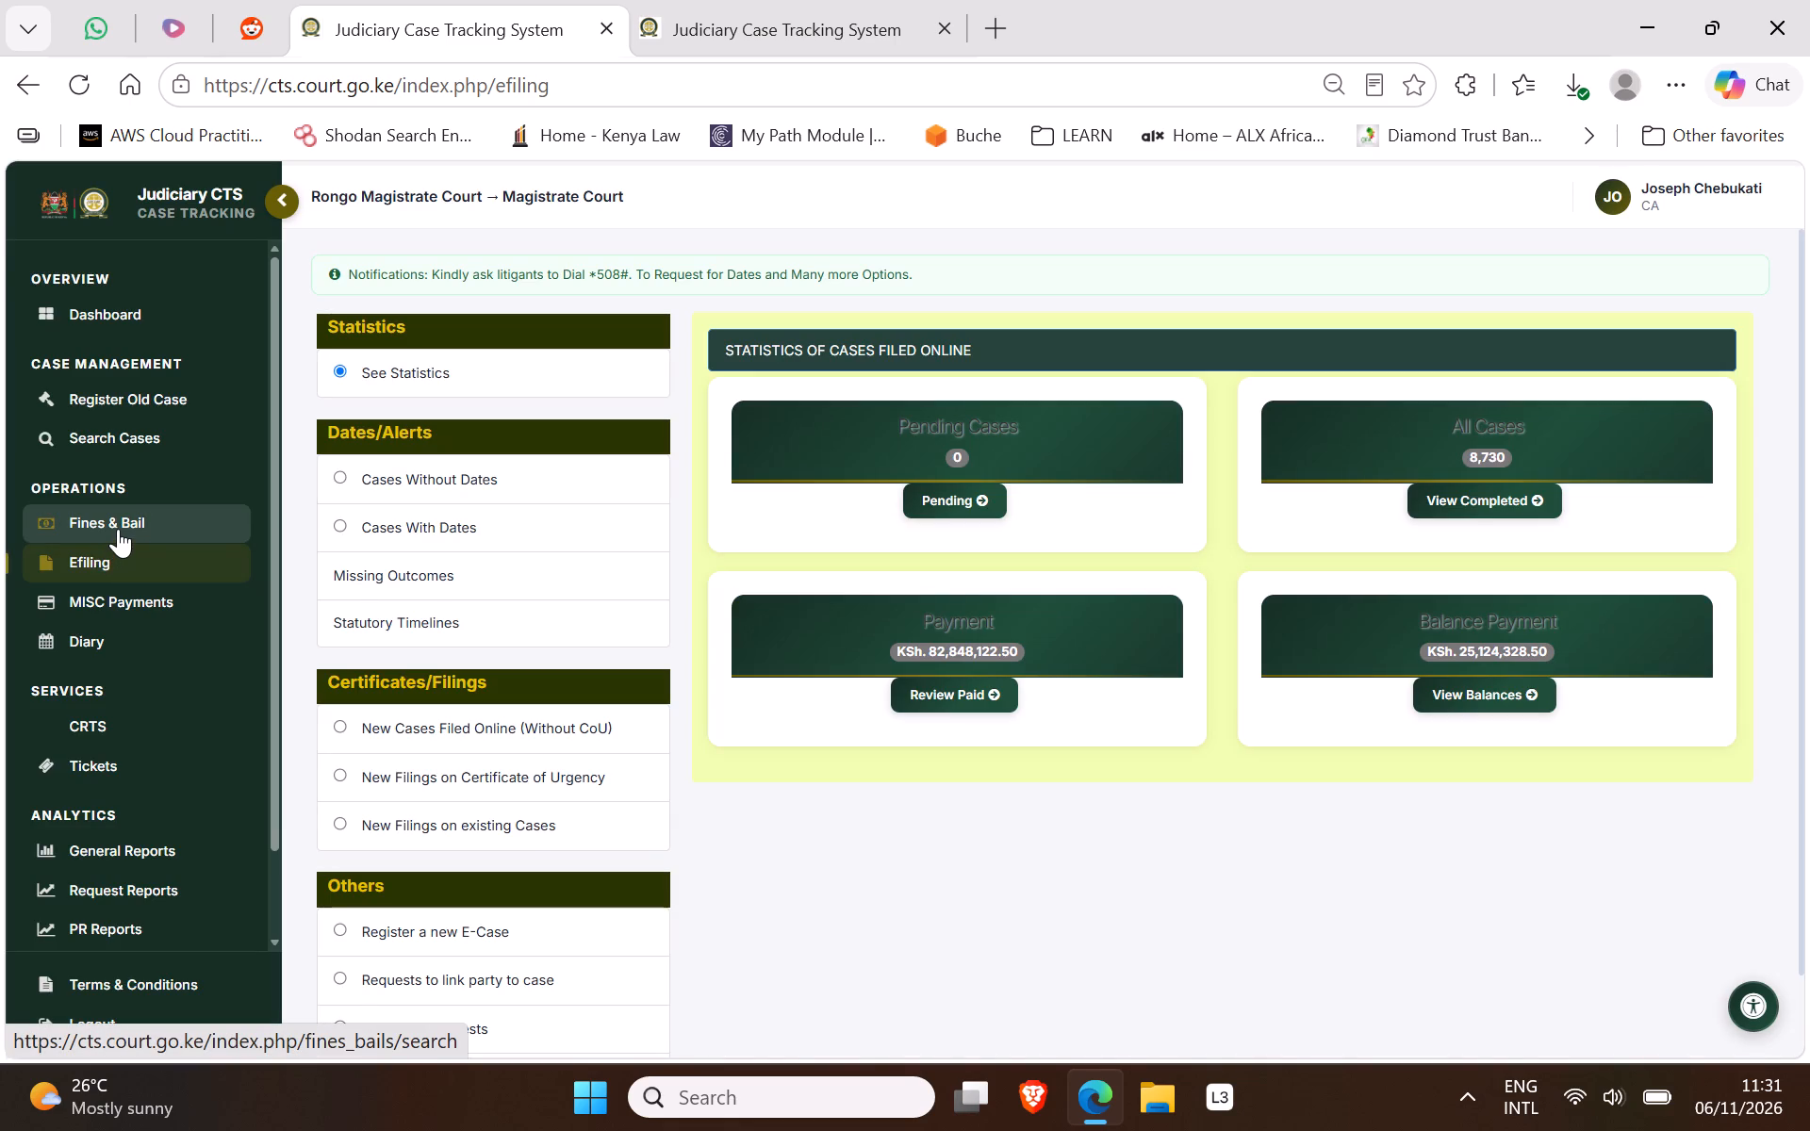
scroll(502, 762, down, 1)
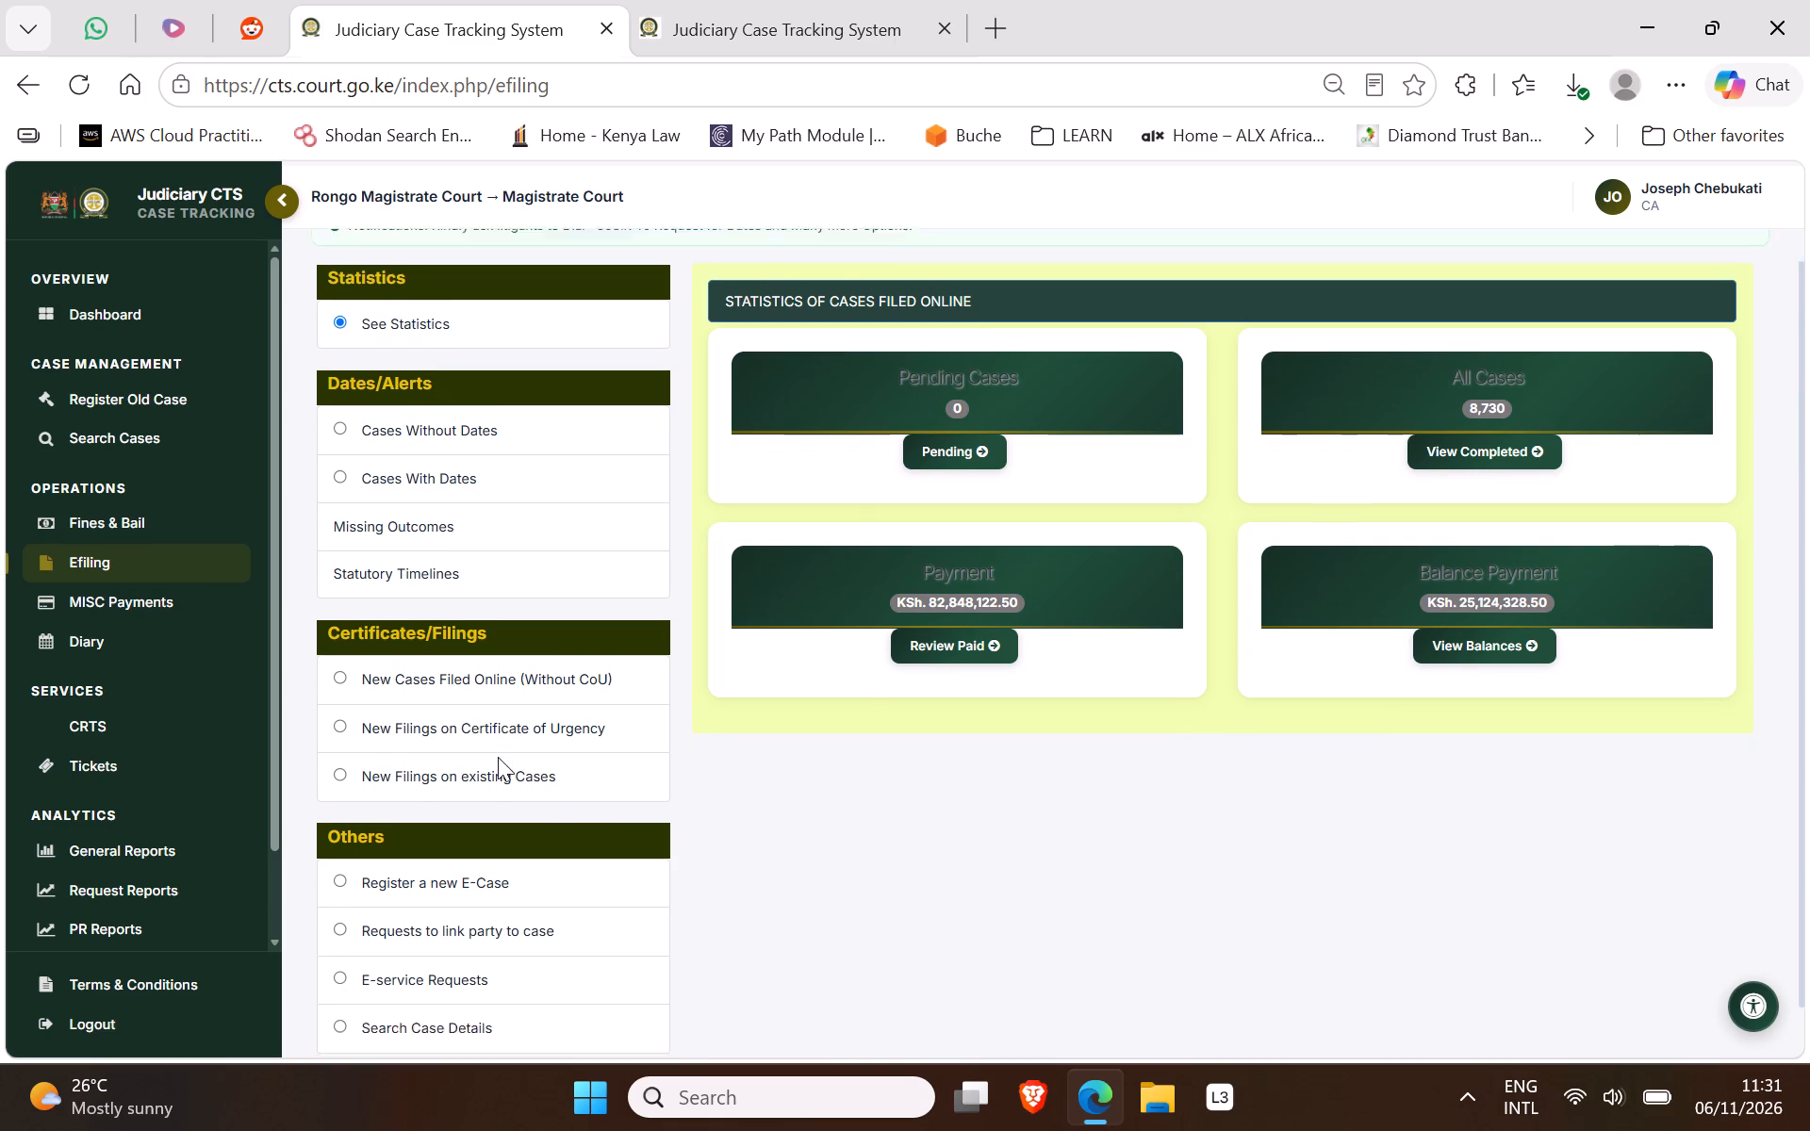
scroll(498, 757, down, 3)
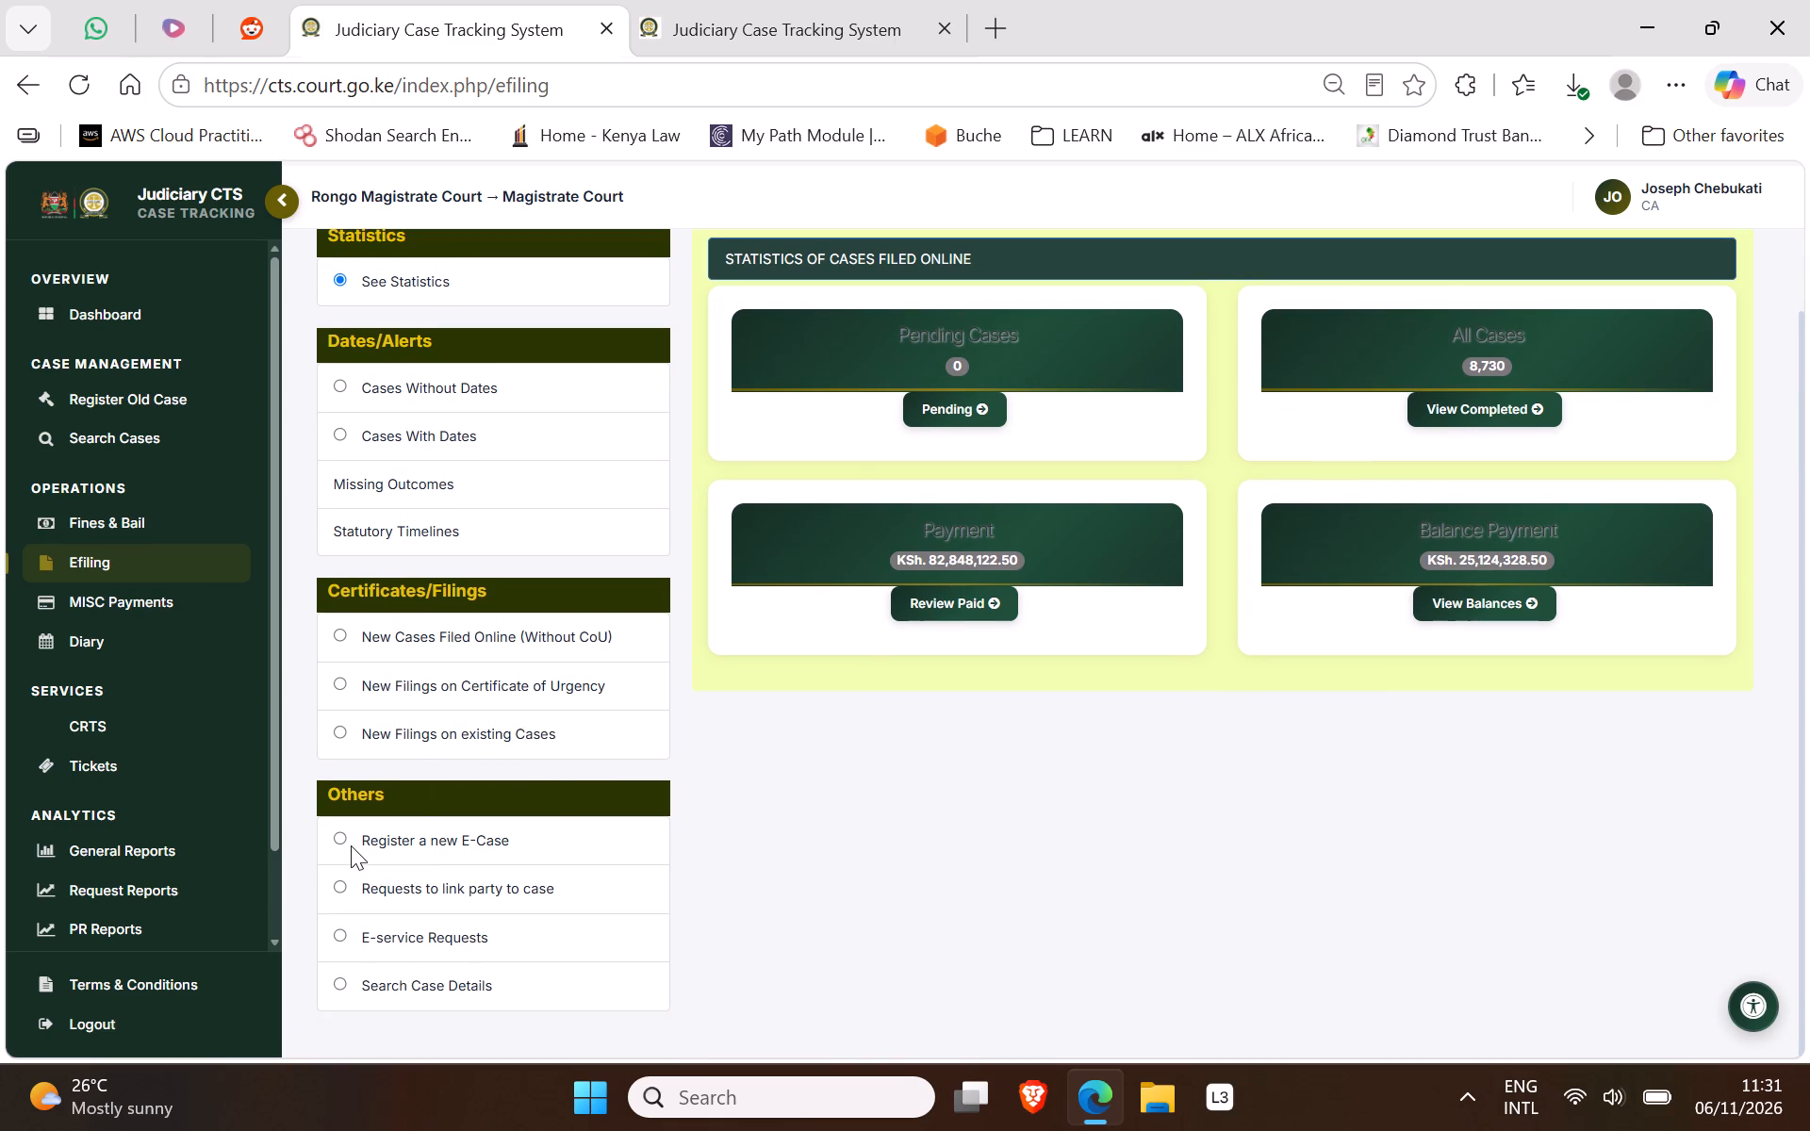
click(339, 689)
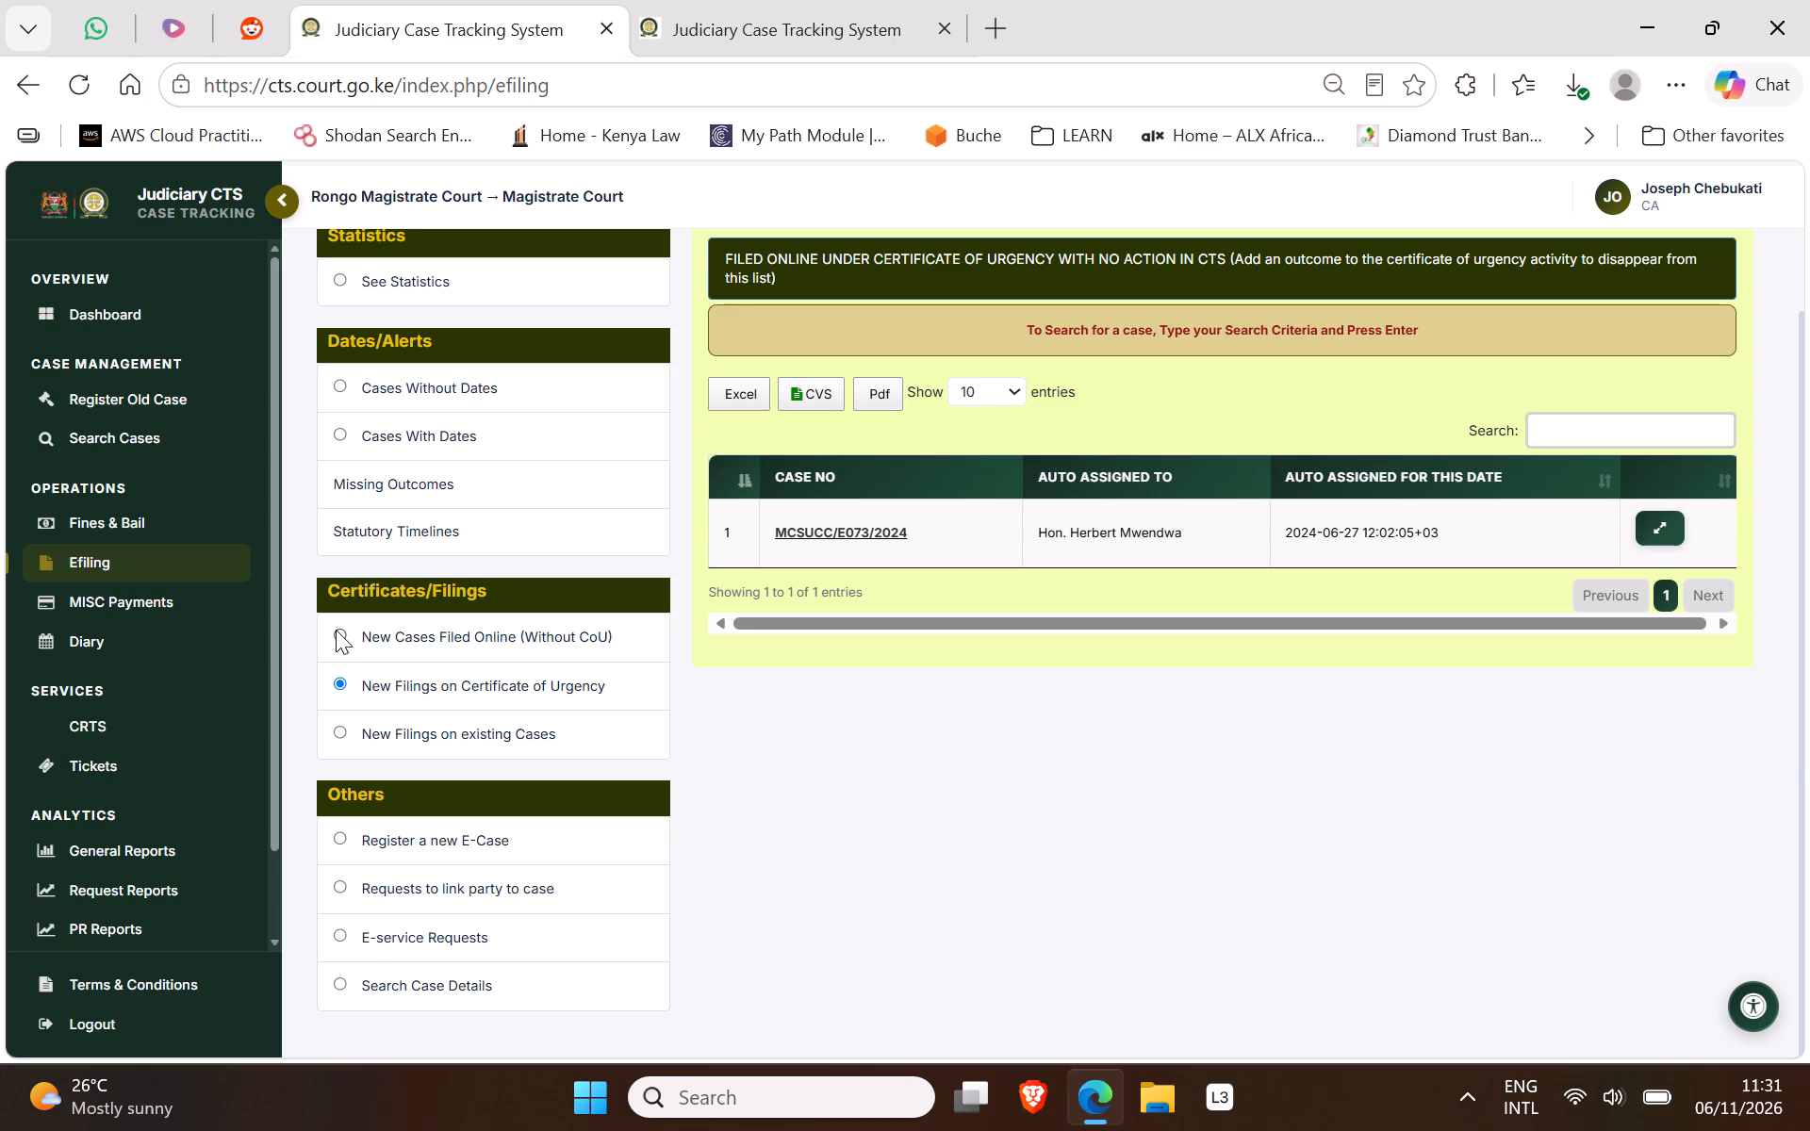
List the new cases filed online without Certificate of Urgency, show 100 entries, and review their filing dates and activity status.
click(336, 630)
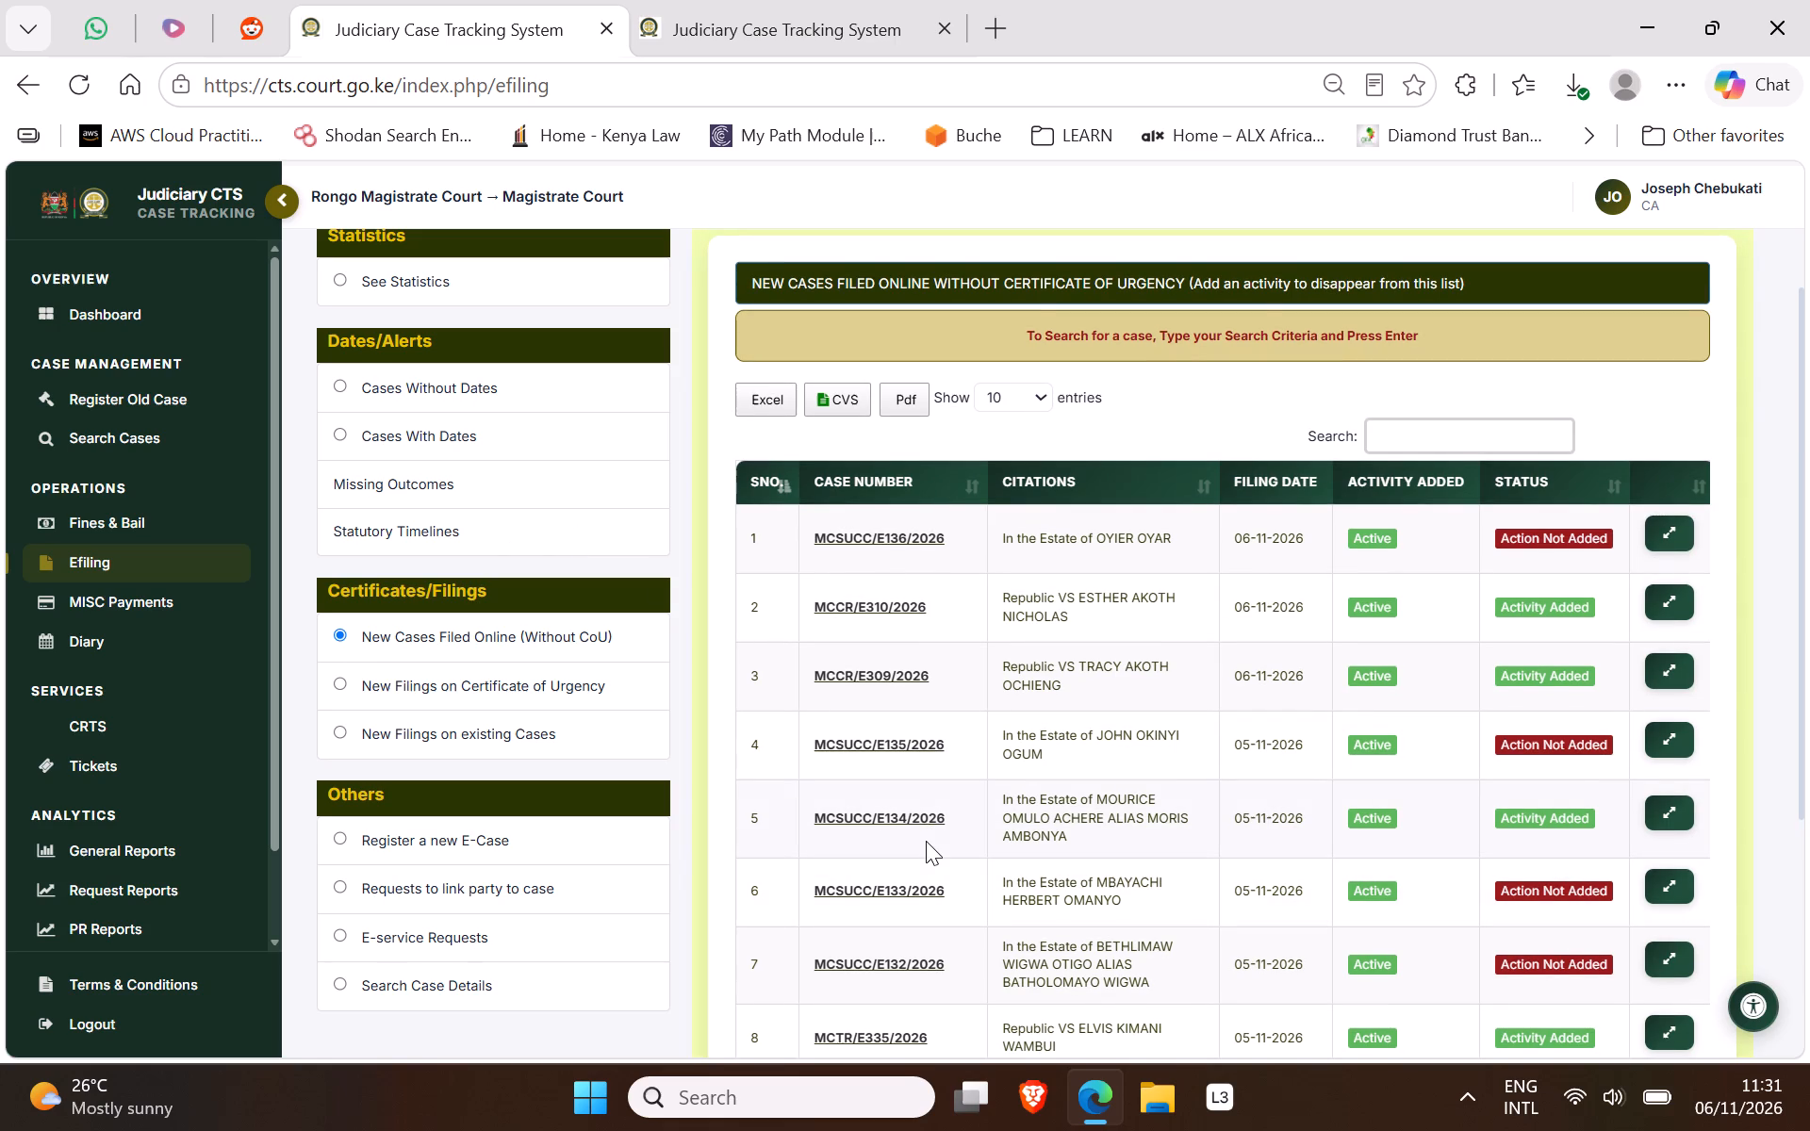
click(1009, 402)
click(998, 538)
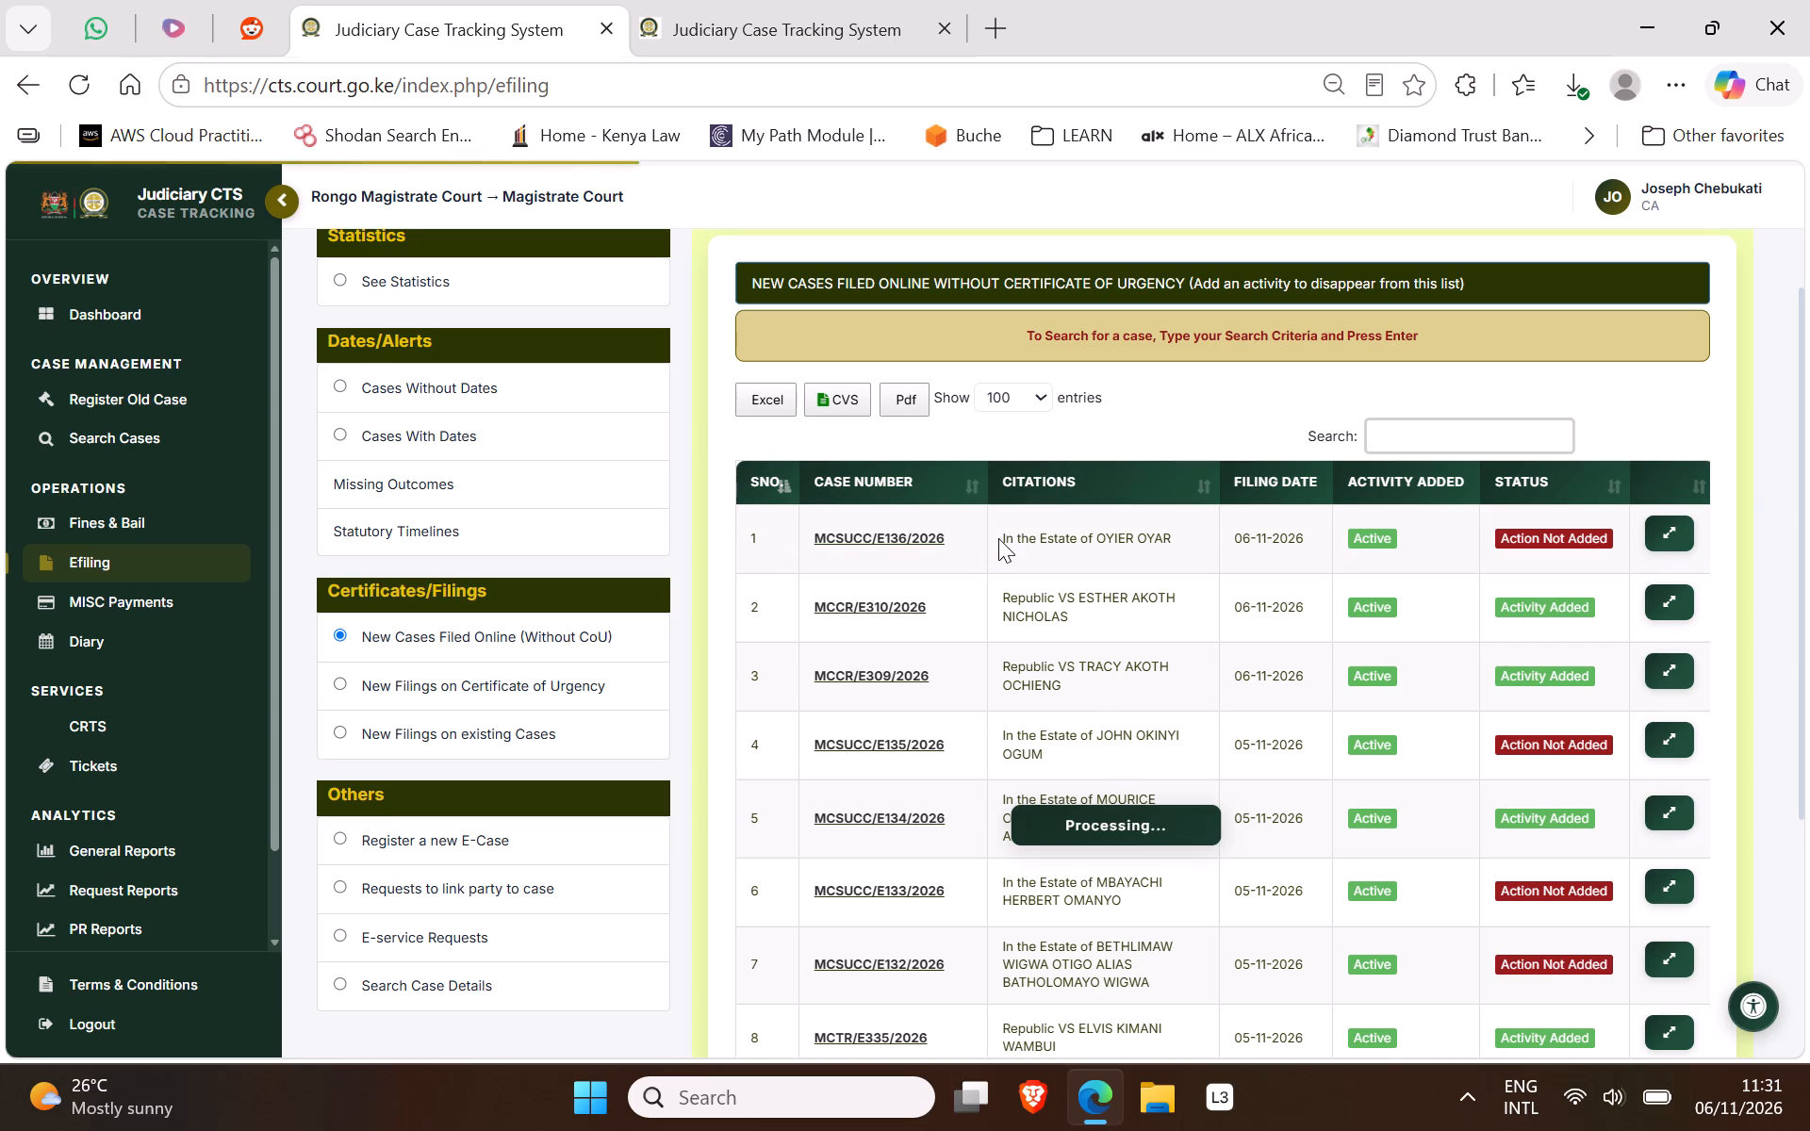
scroll(1113, 642, down, 2)
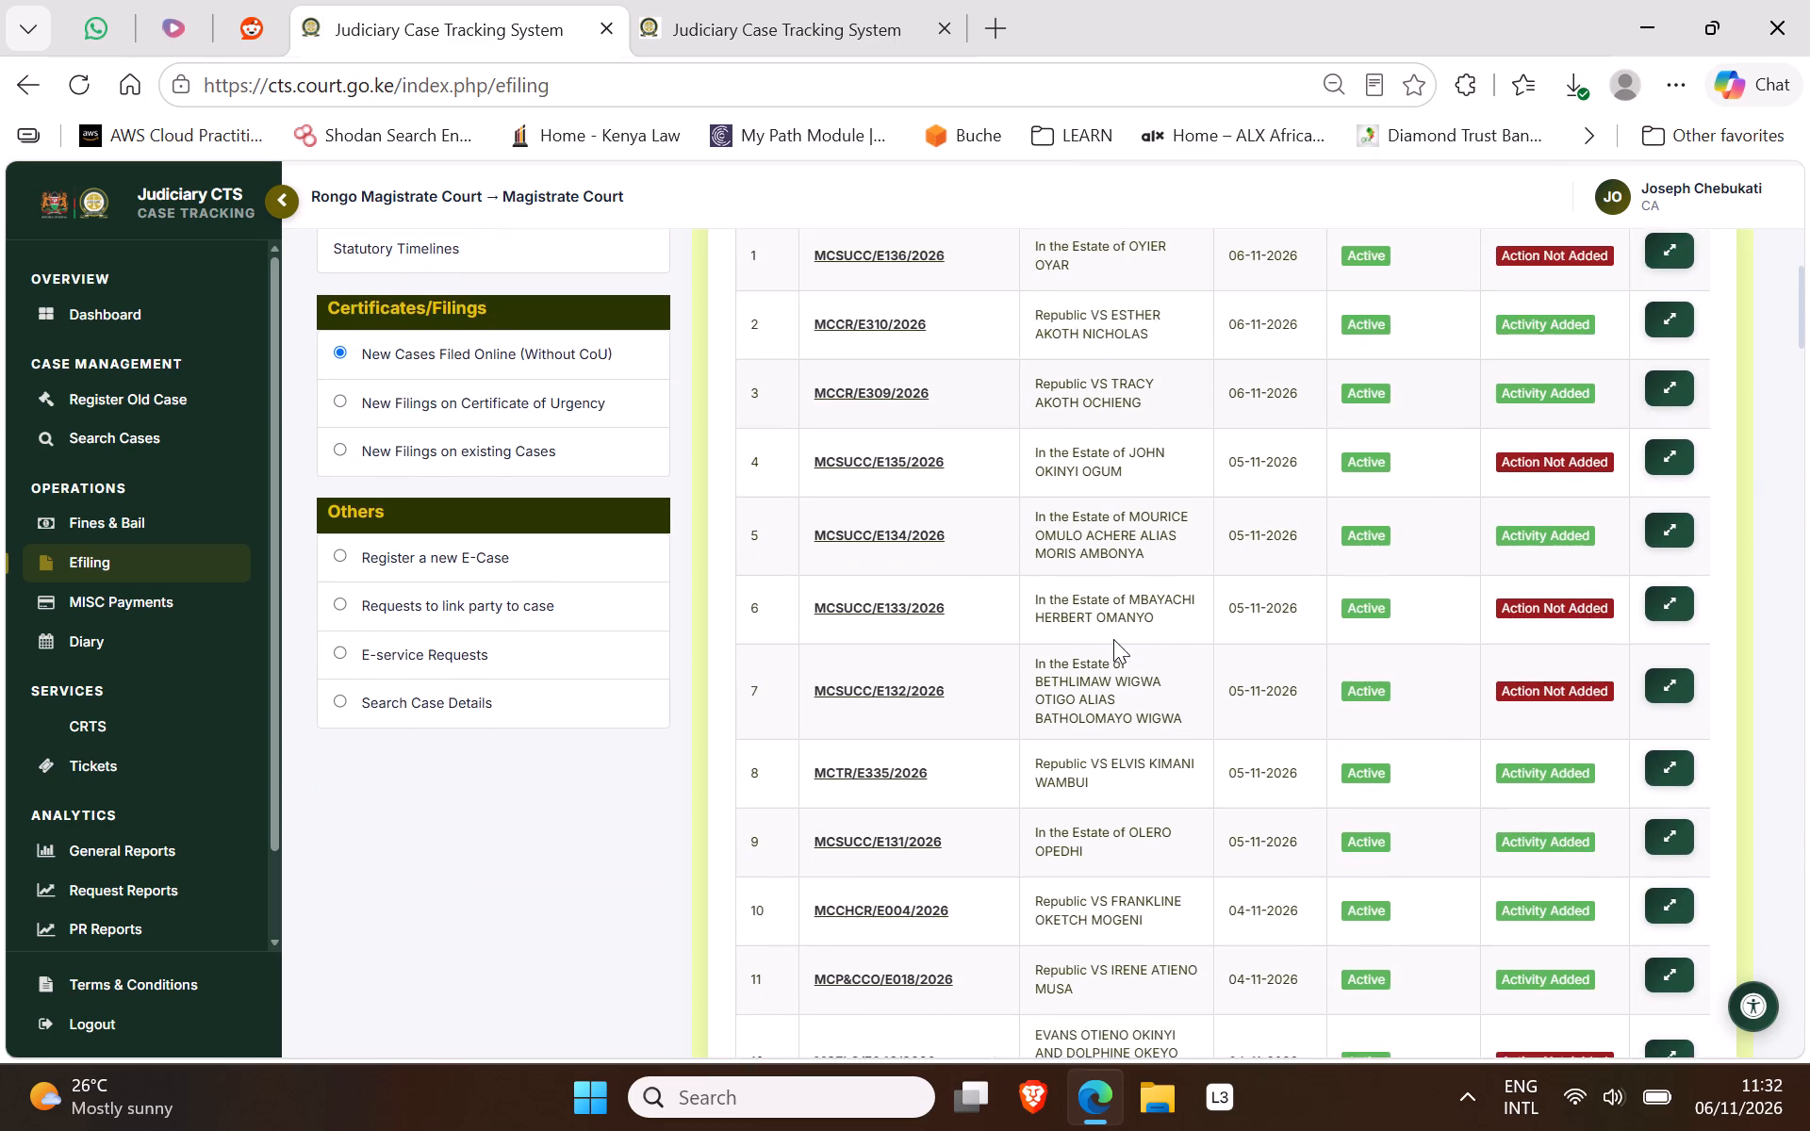
scroll(1114, 640, down, 3)
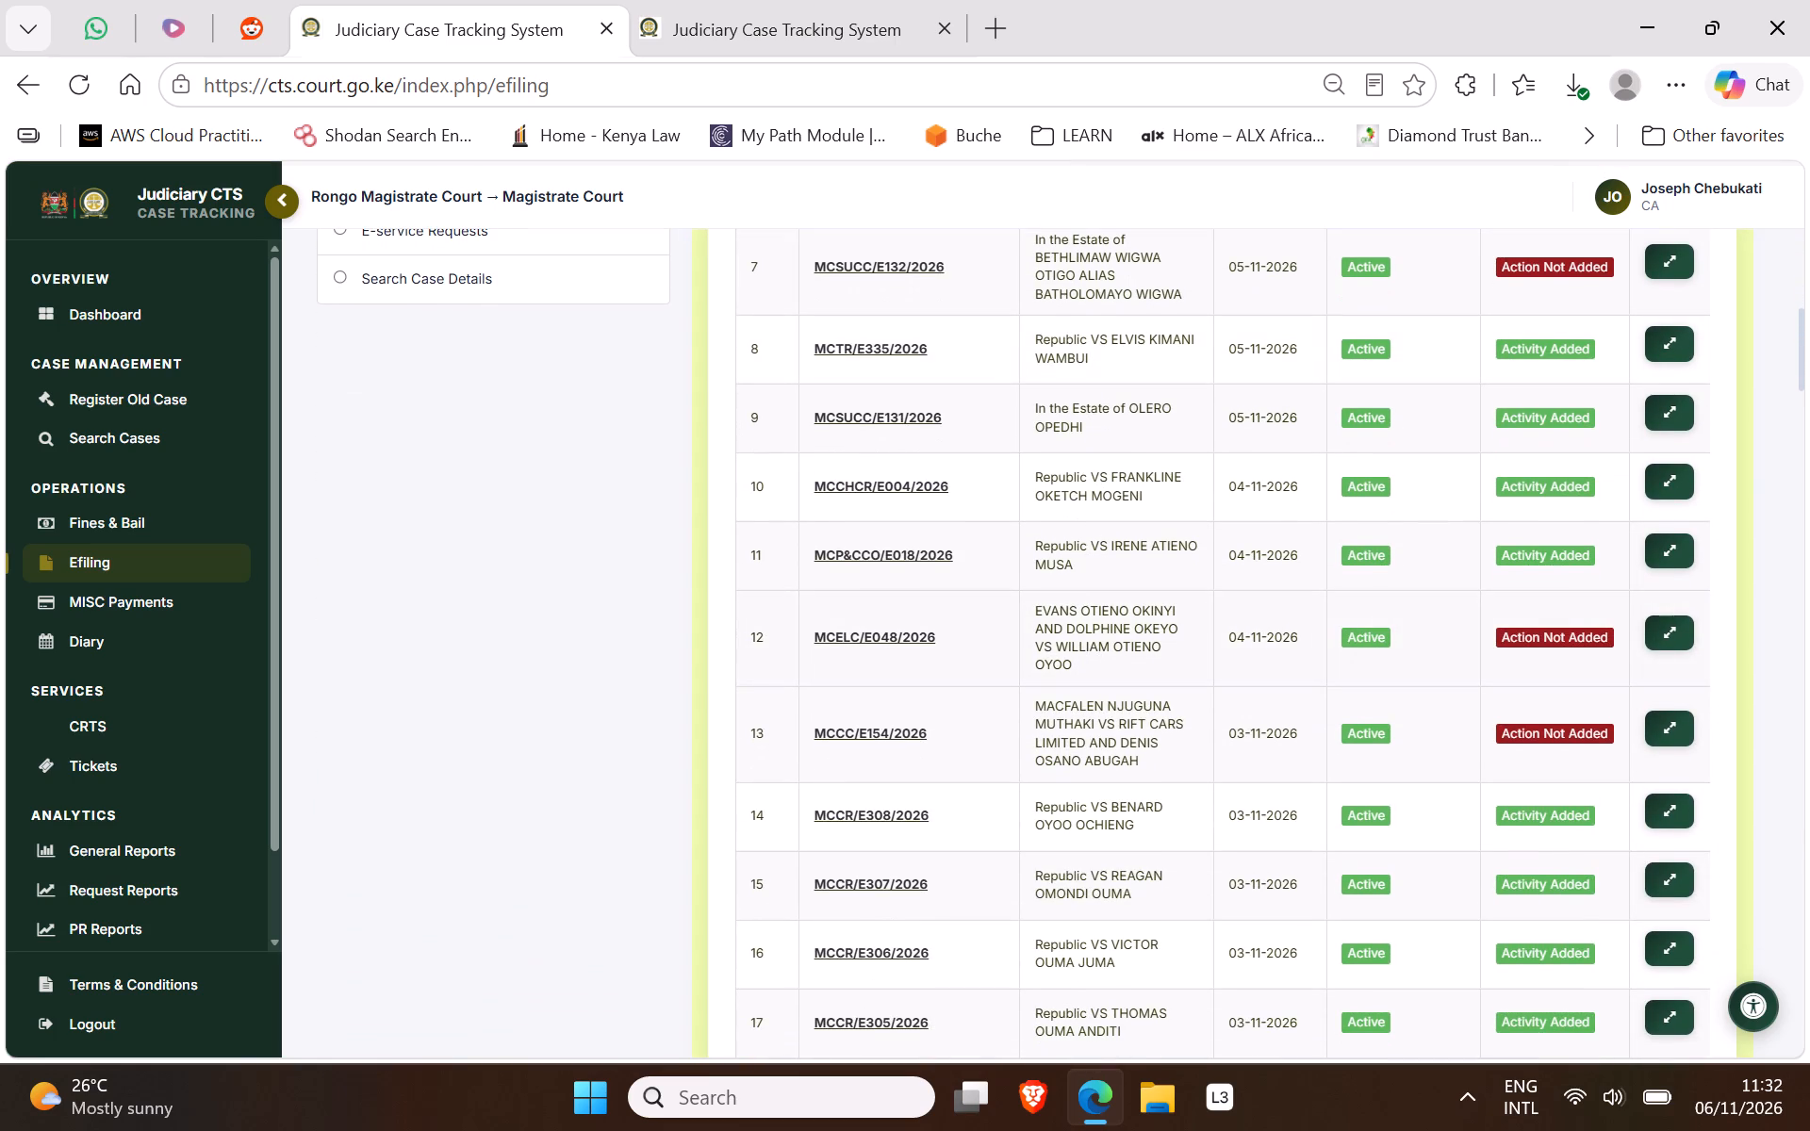
scroll(1085, 647, up, 7)
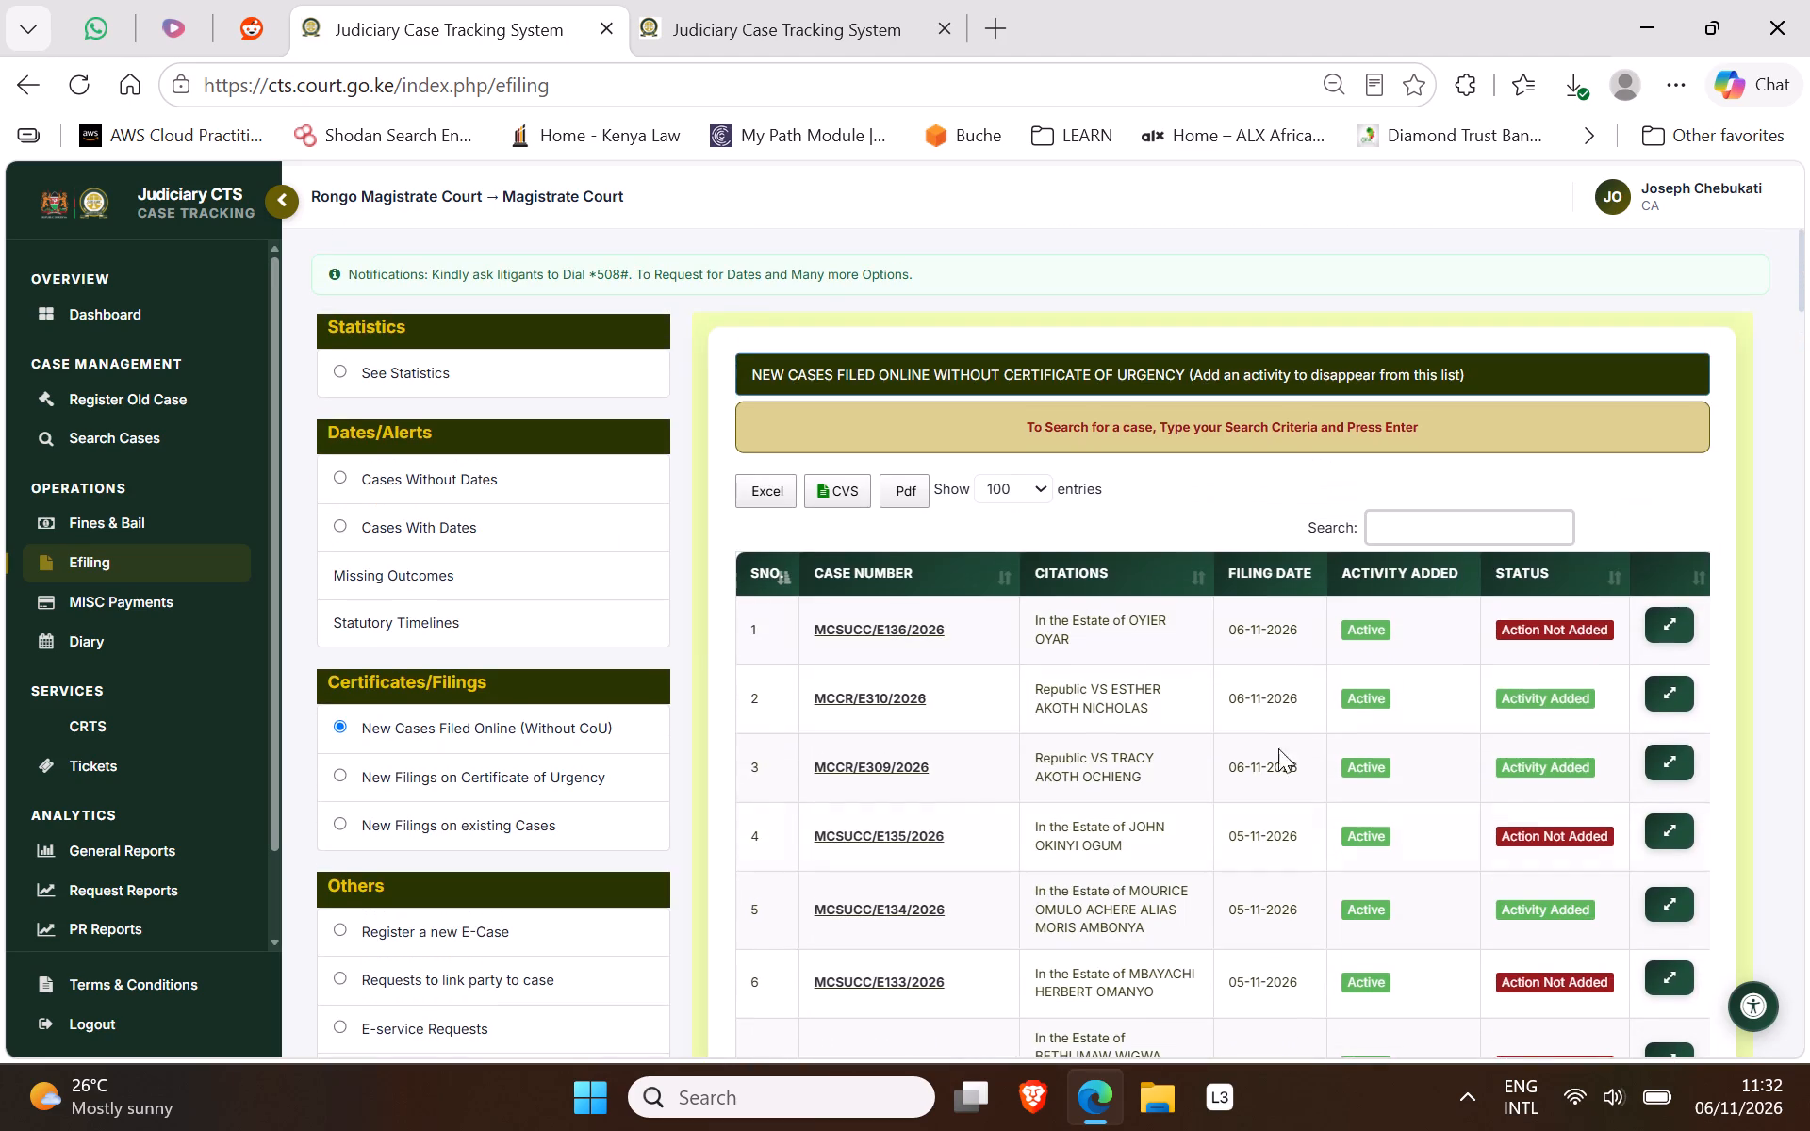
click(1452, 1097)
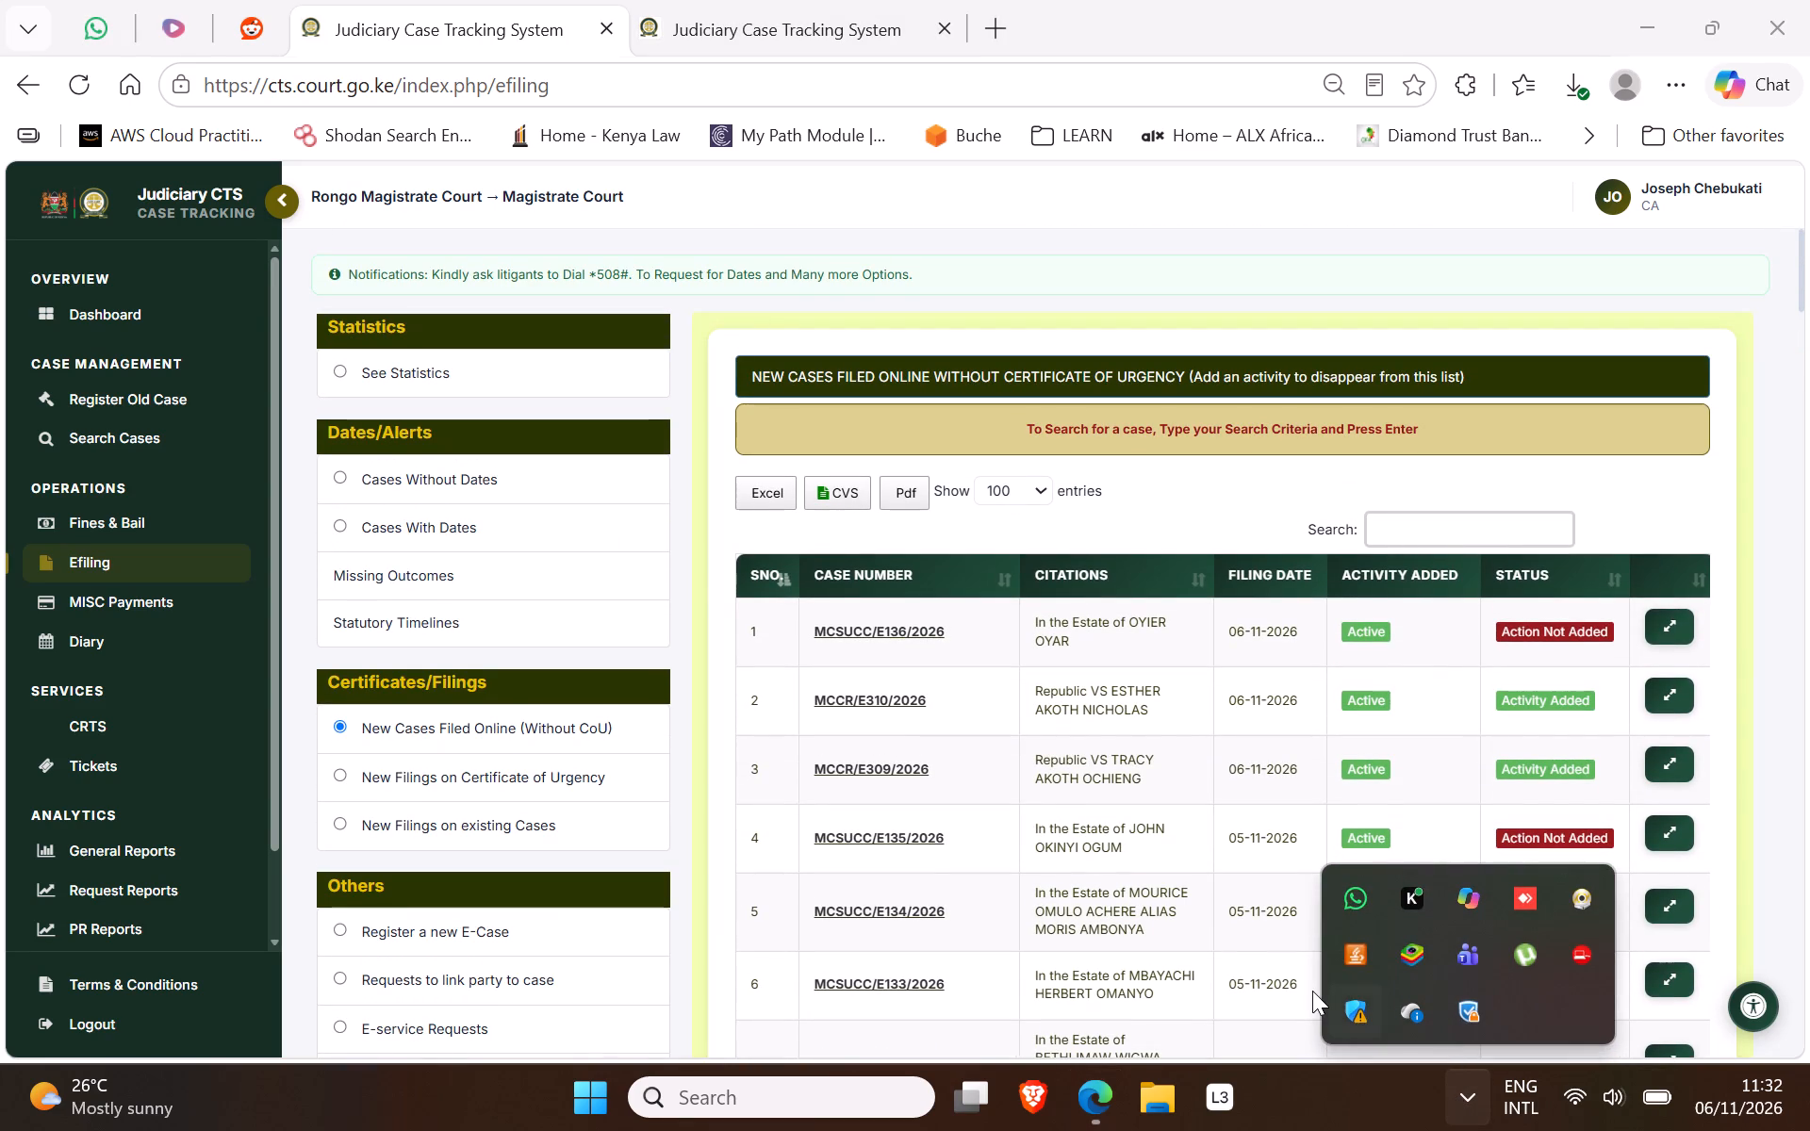
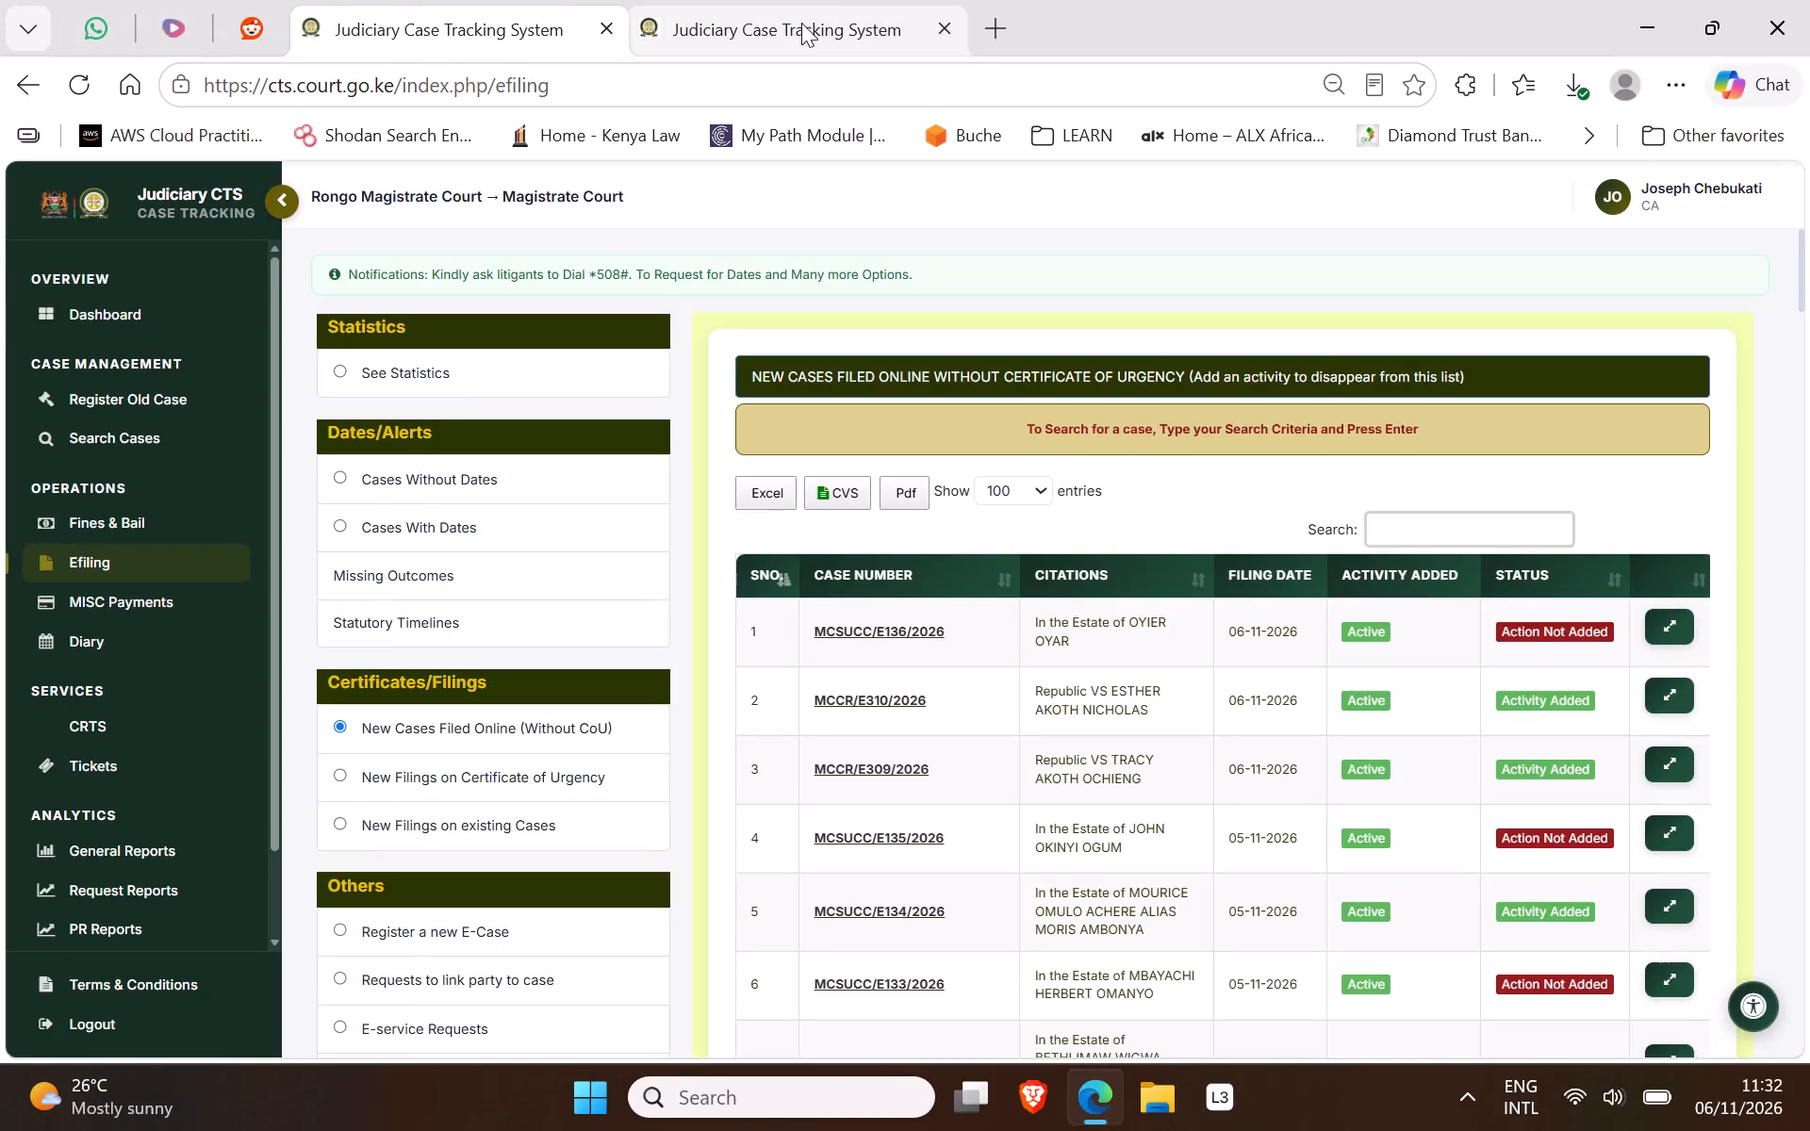
Switch to the other Judiciary Case Tracking System tab and reload its dashboard.
click(797, 23)
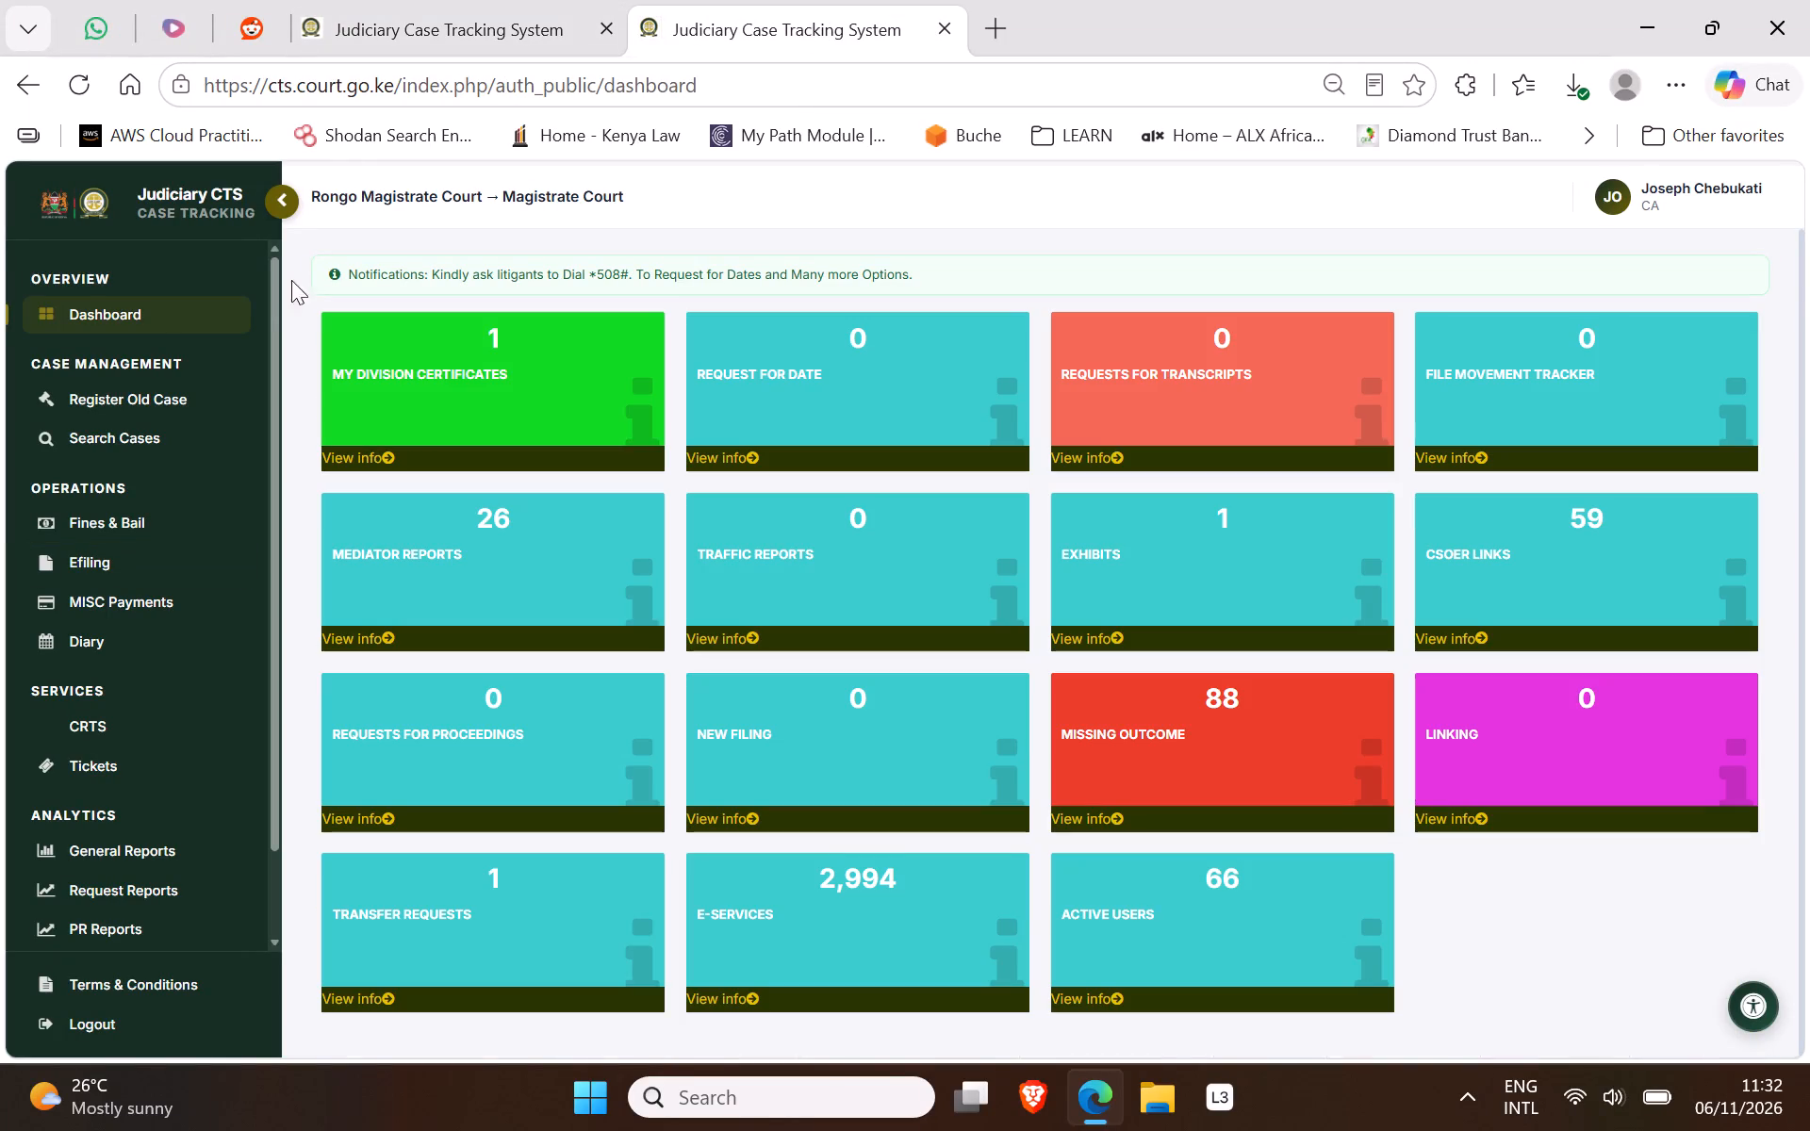
click(179, 323)
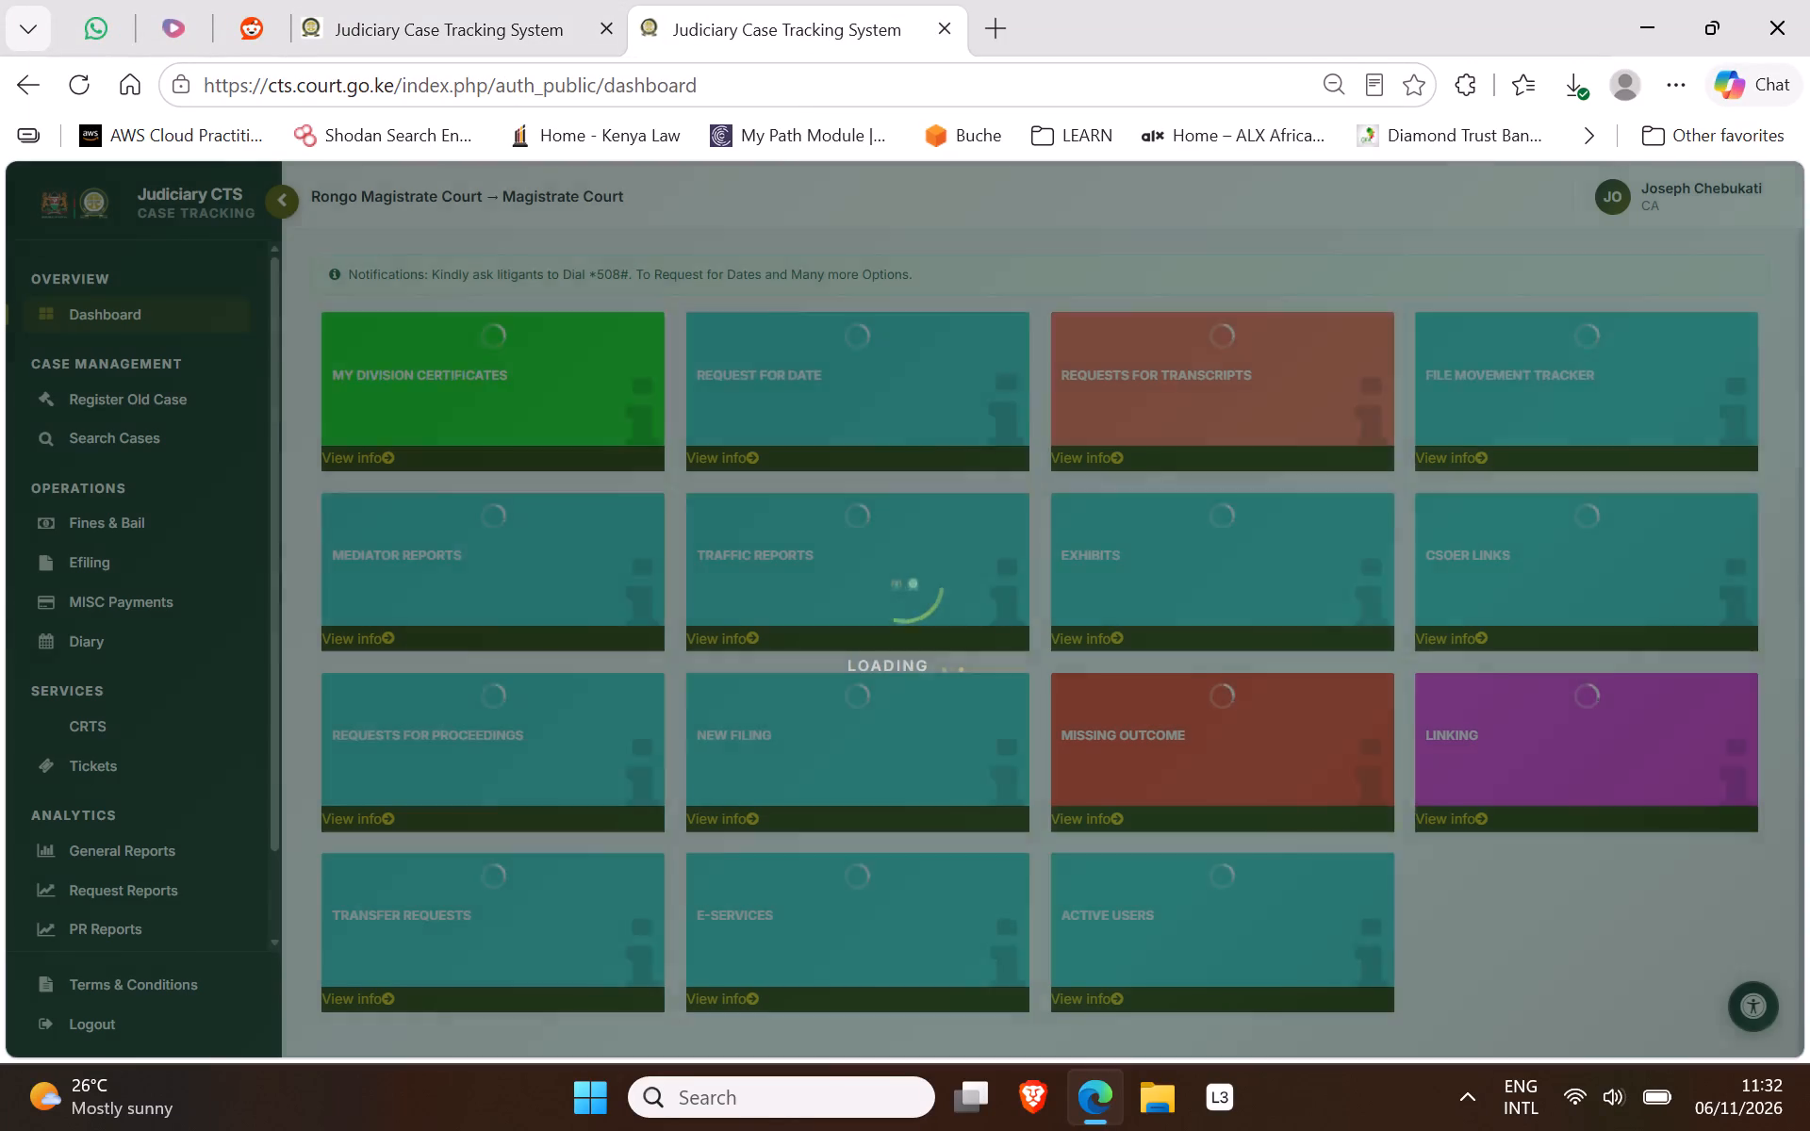
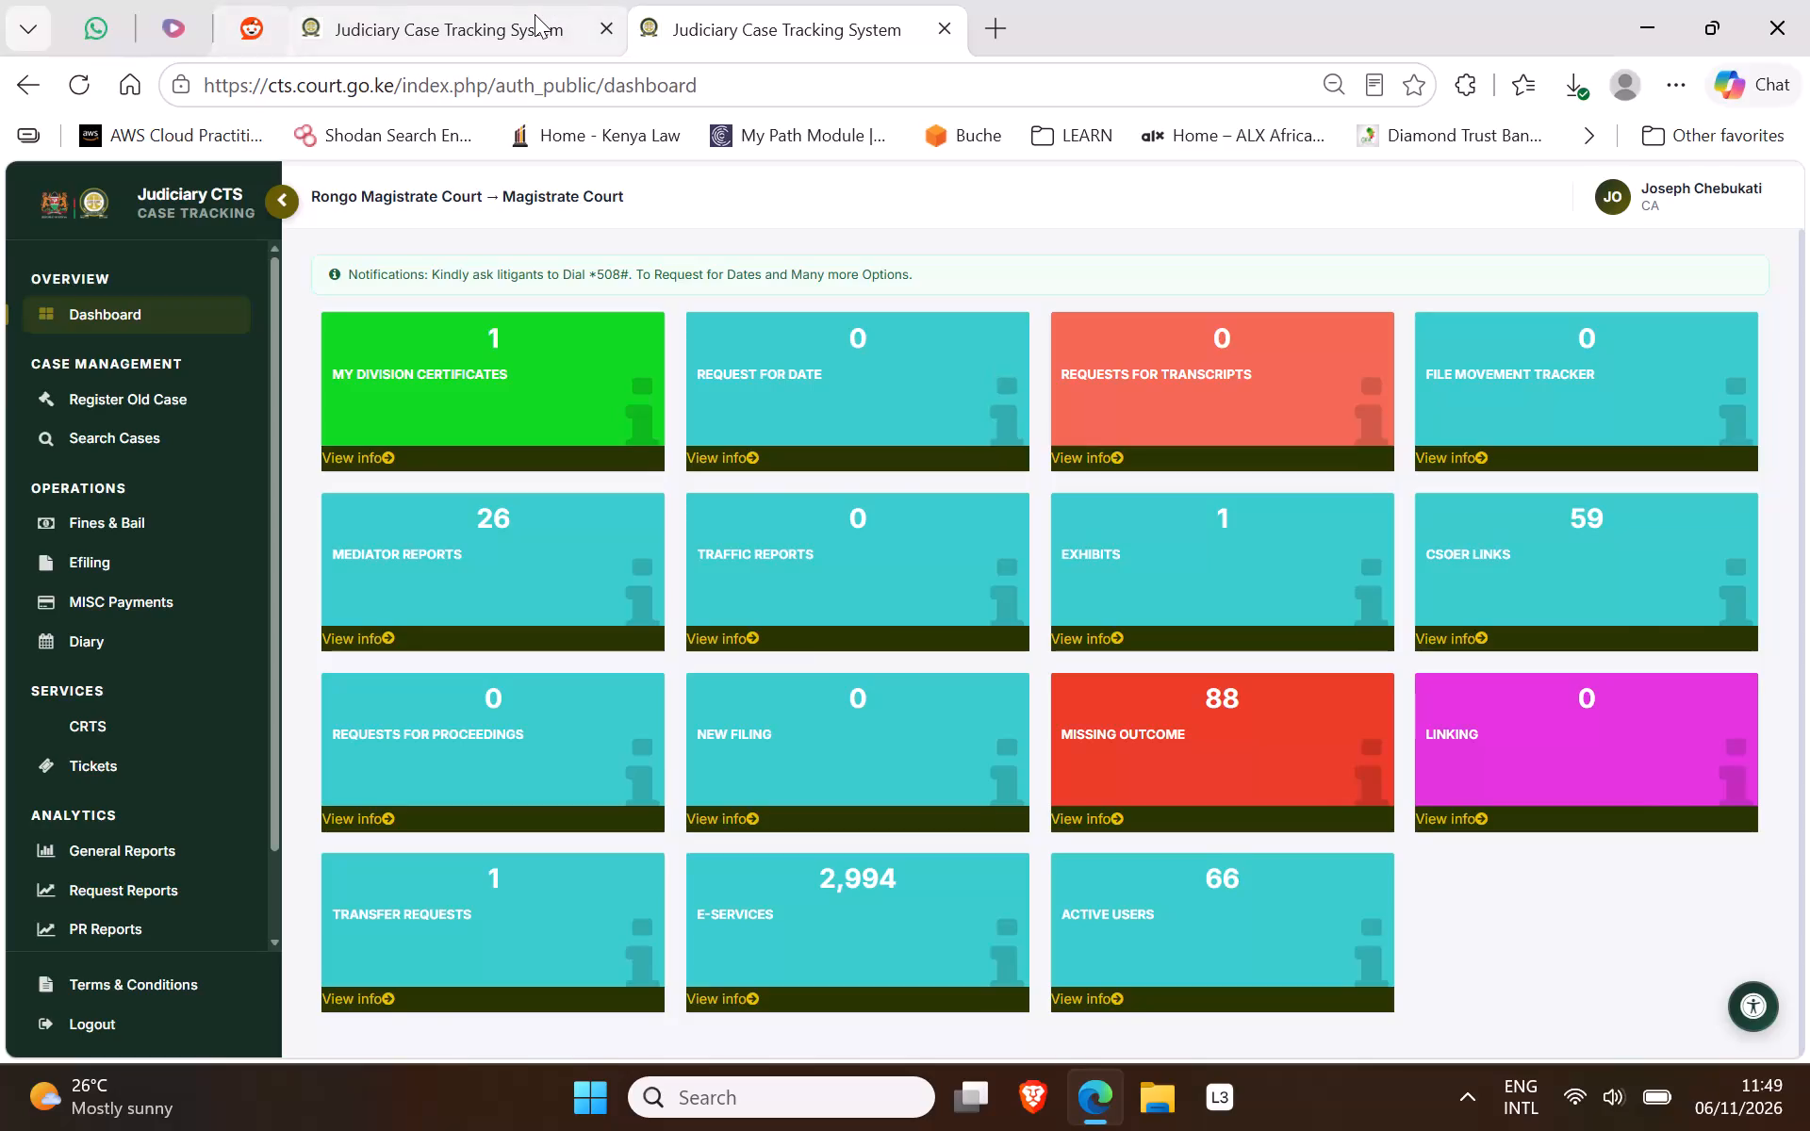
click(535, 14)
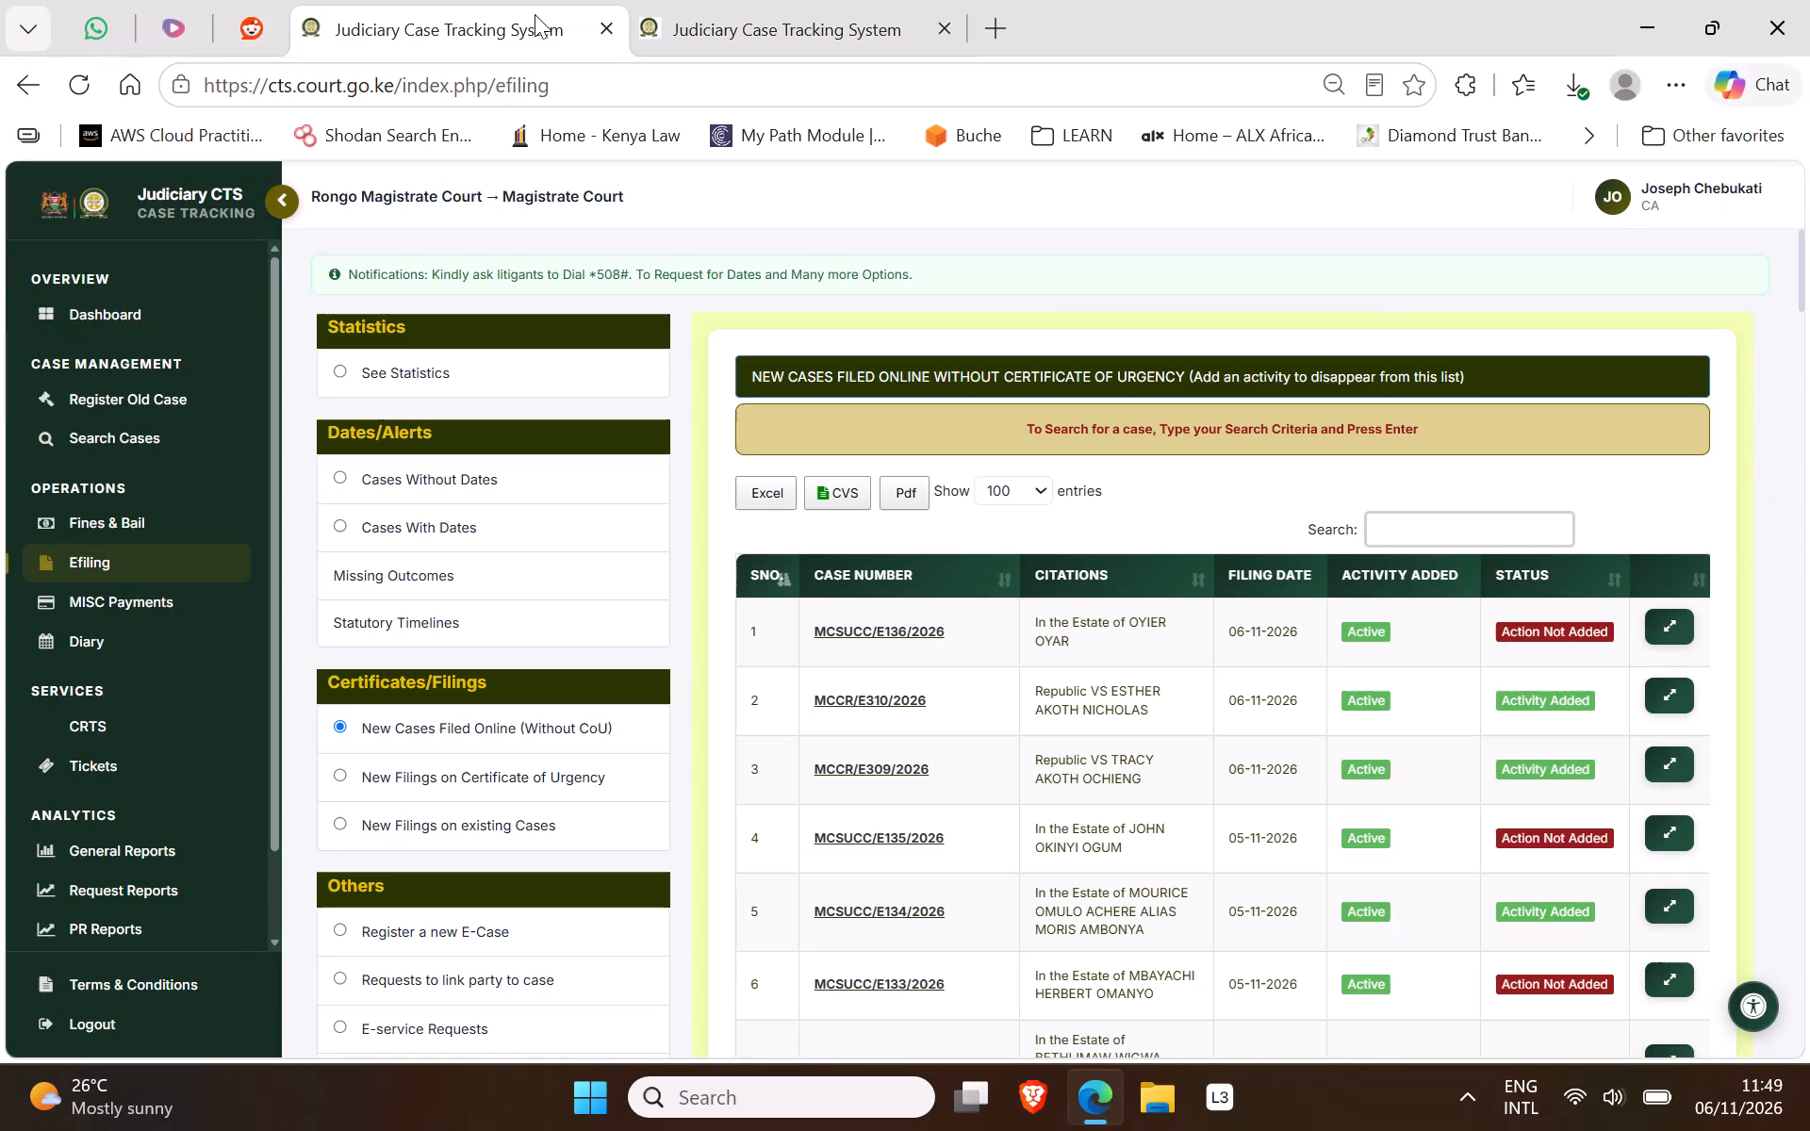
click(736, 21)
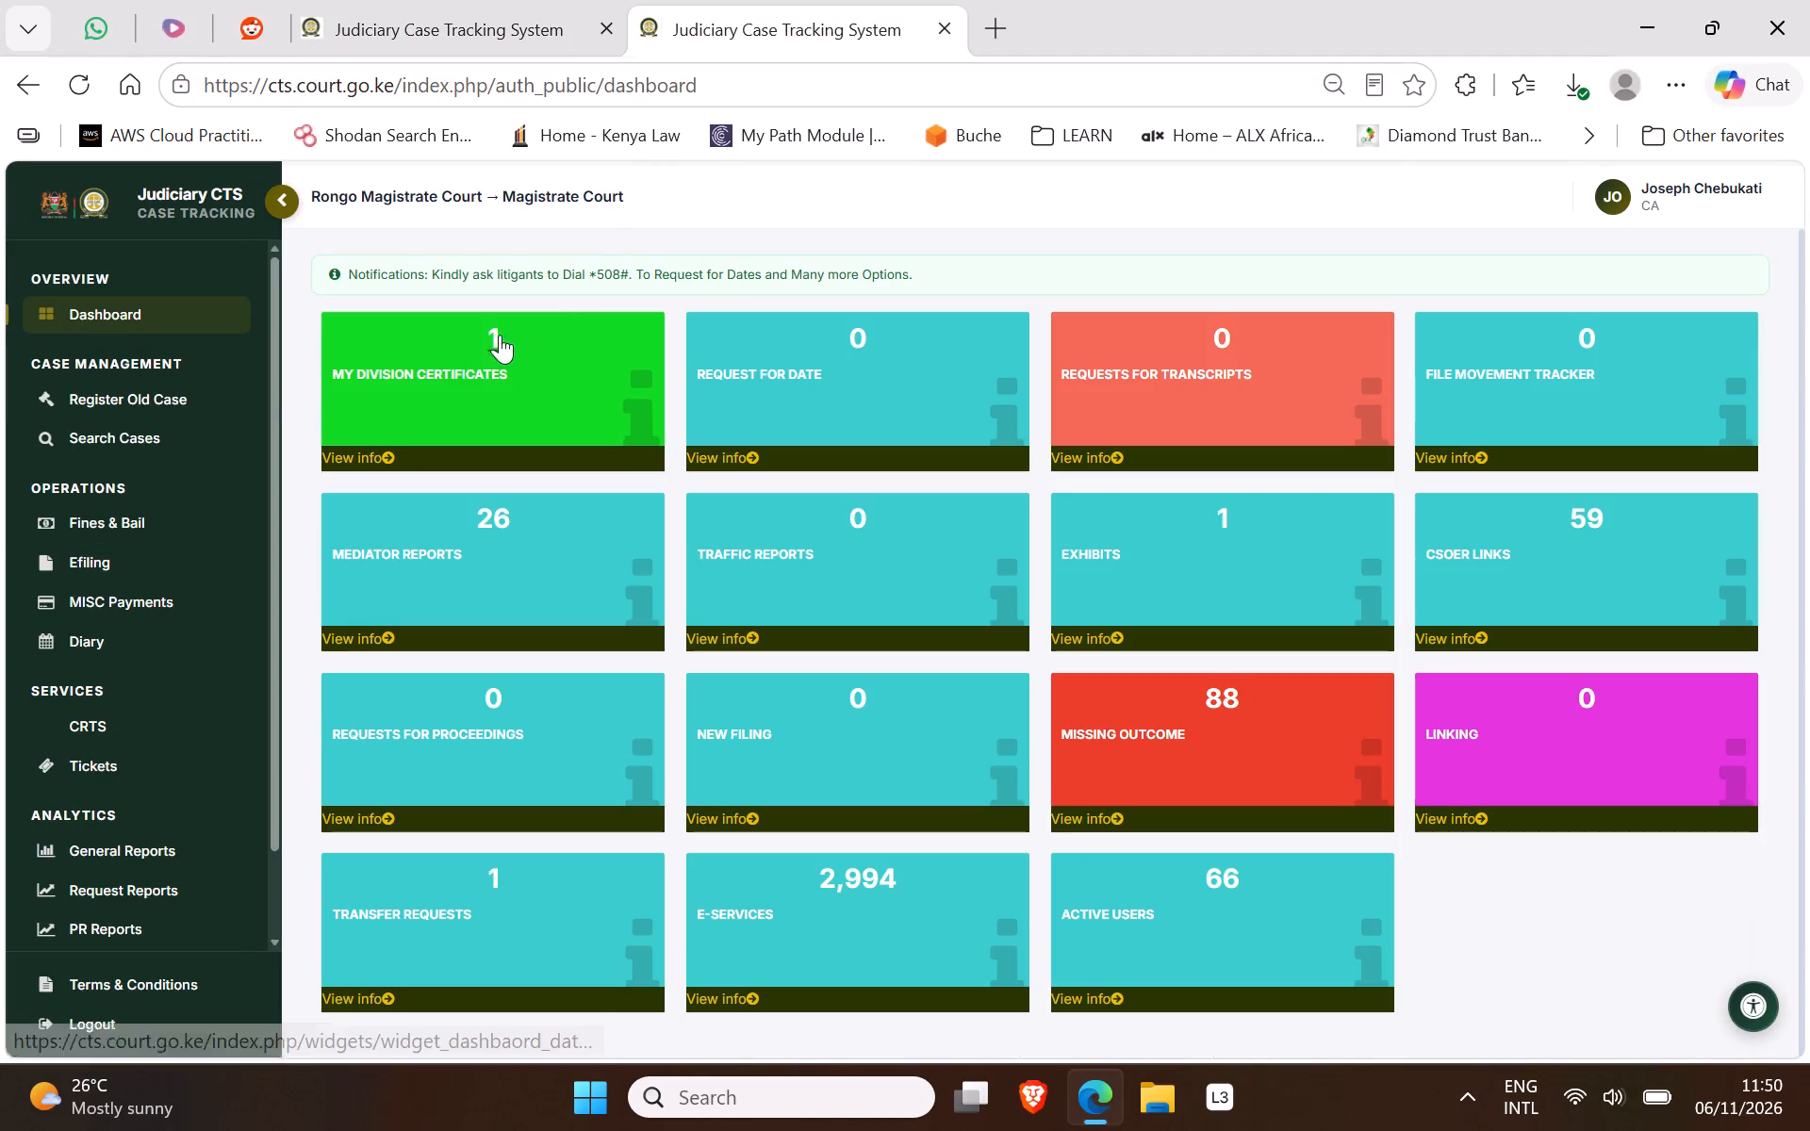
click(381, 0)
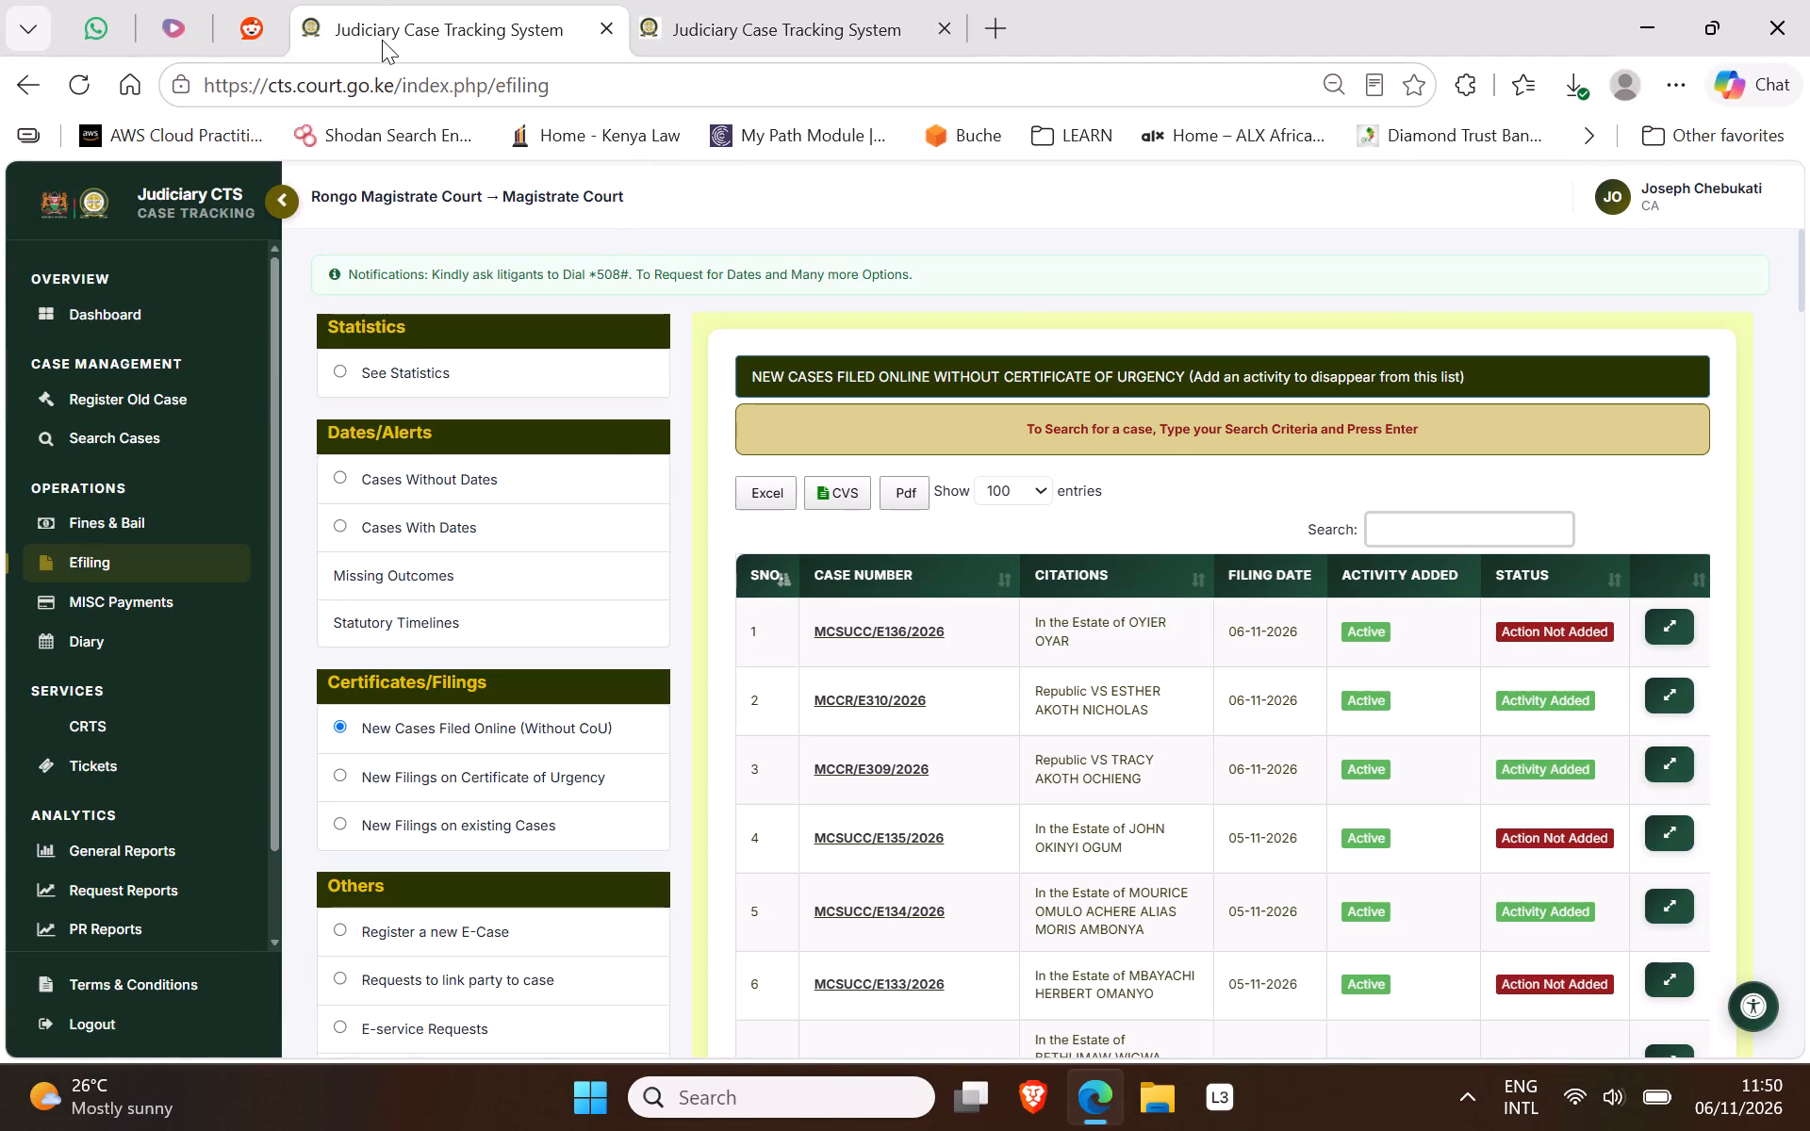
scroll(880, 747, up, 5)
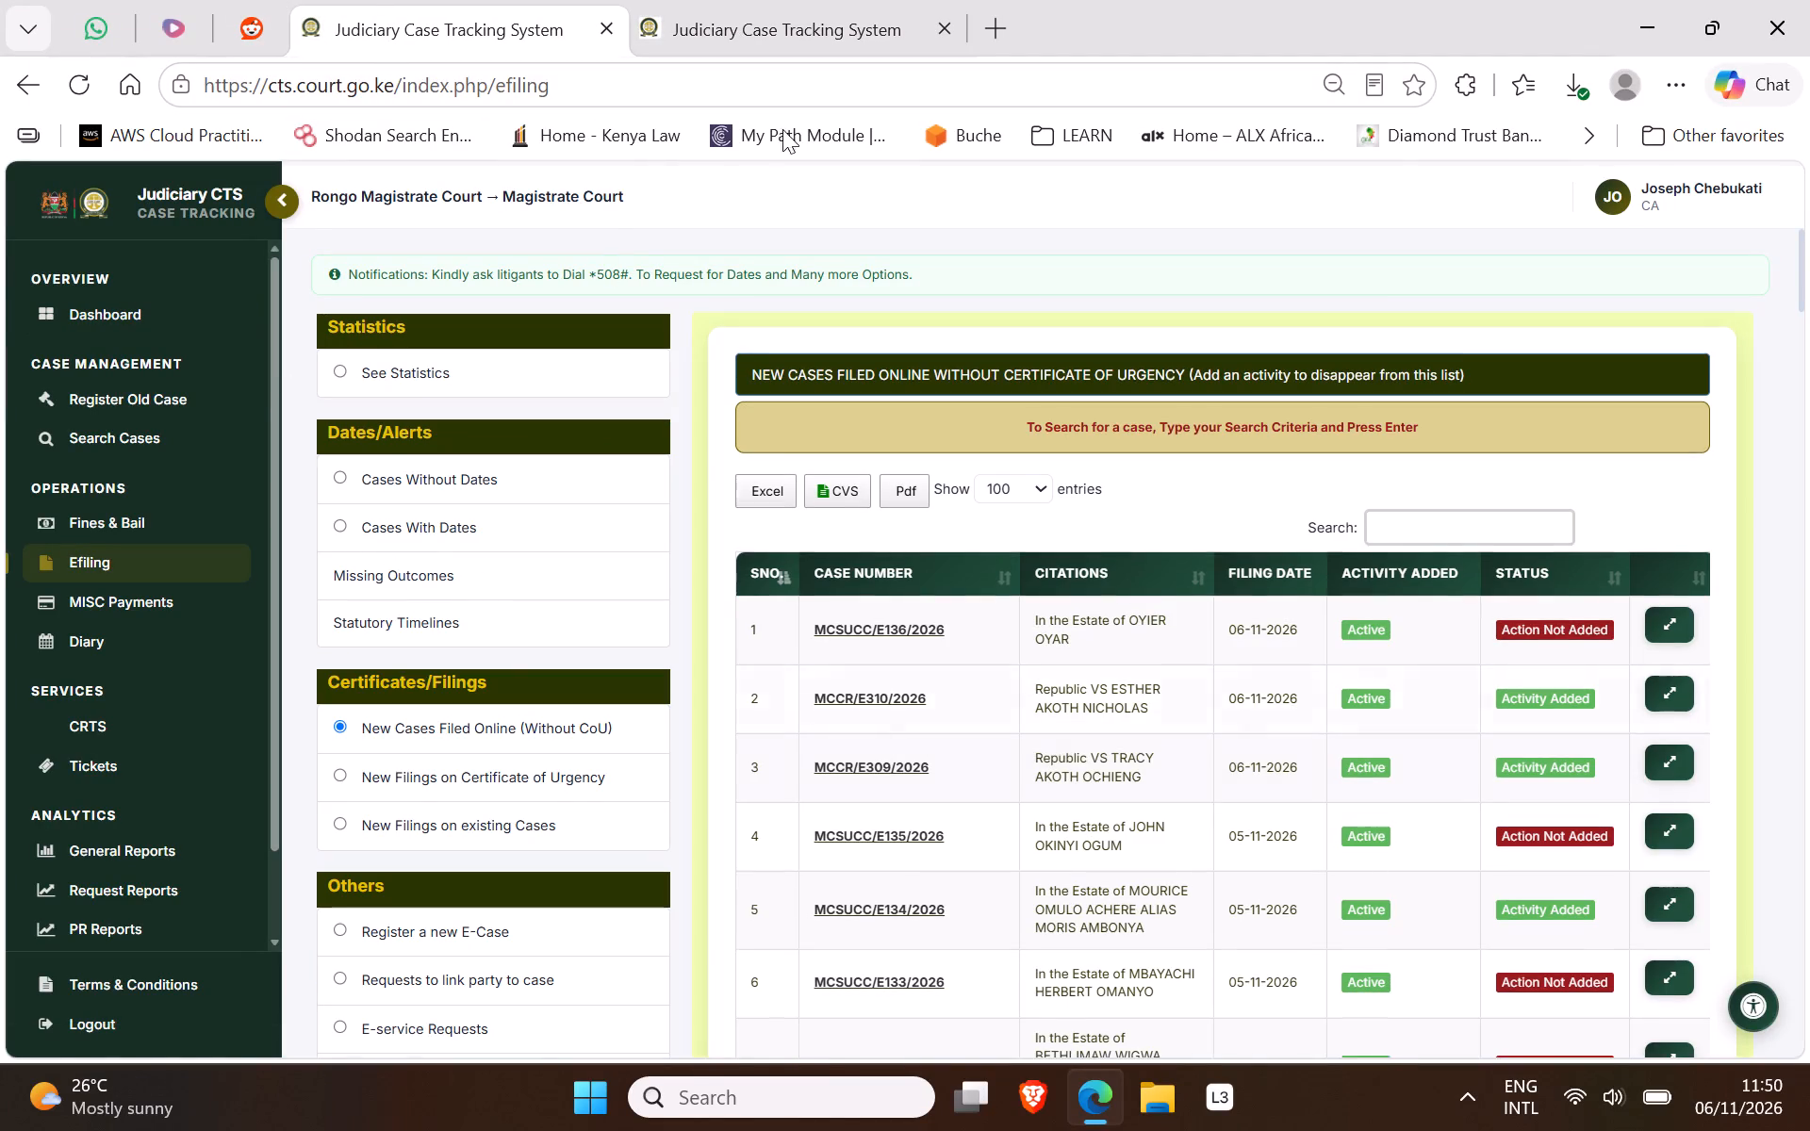
In the dashboard browser tab, go to MISC Payments and display today's invoices and receipts.
click(761, 4)
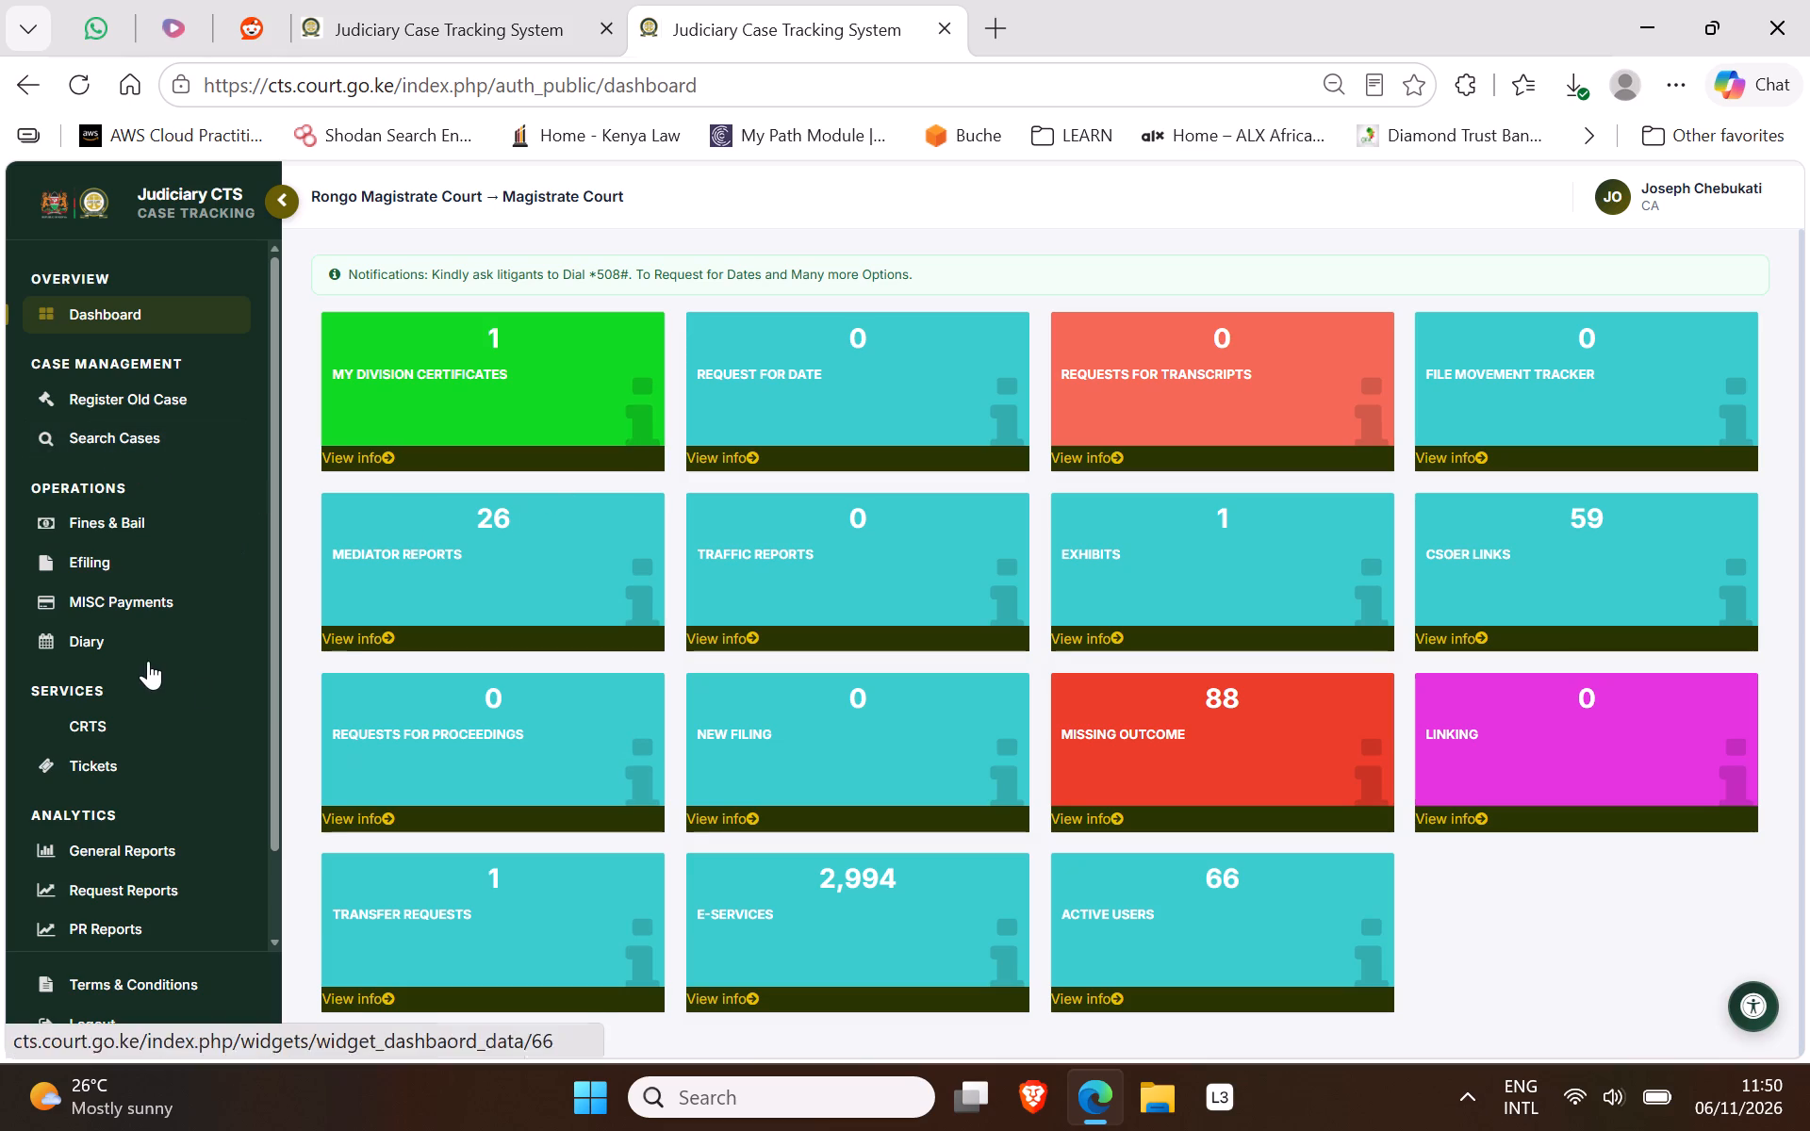
click(134, 612)
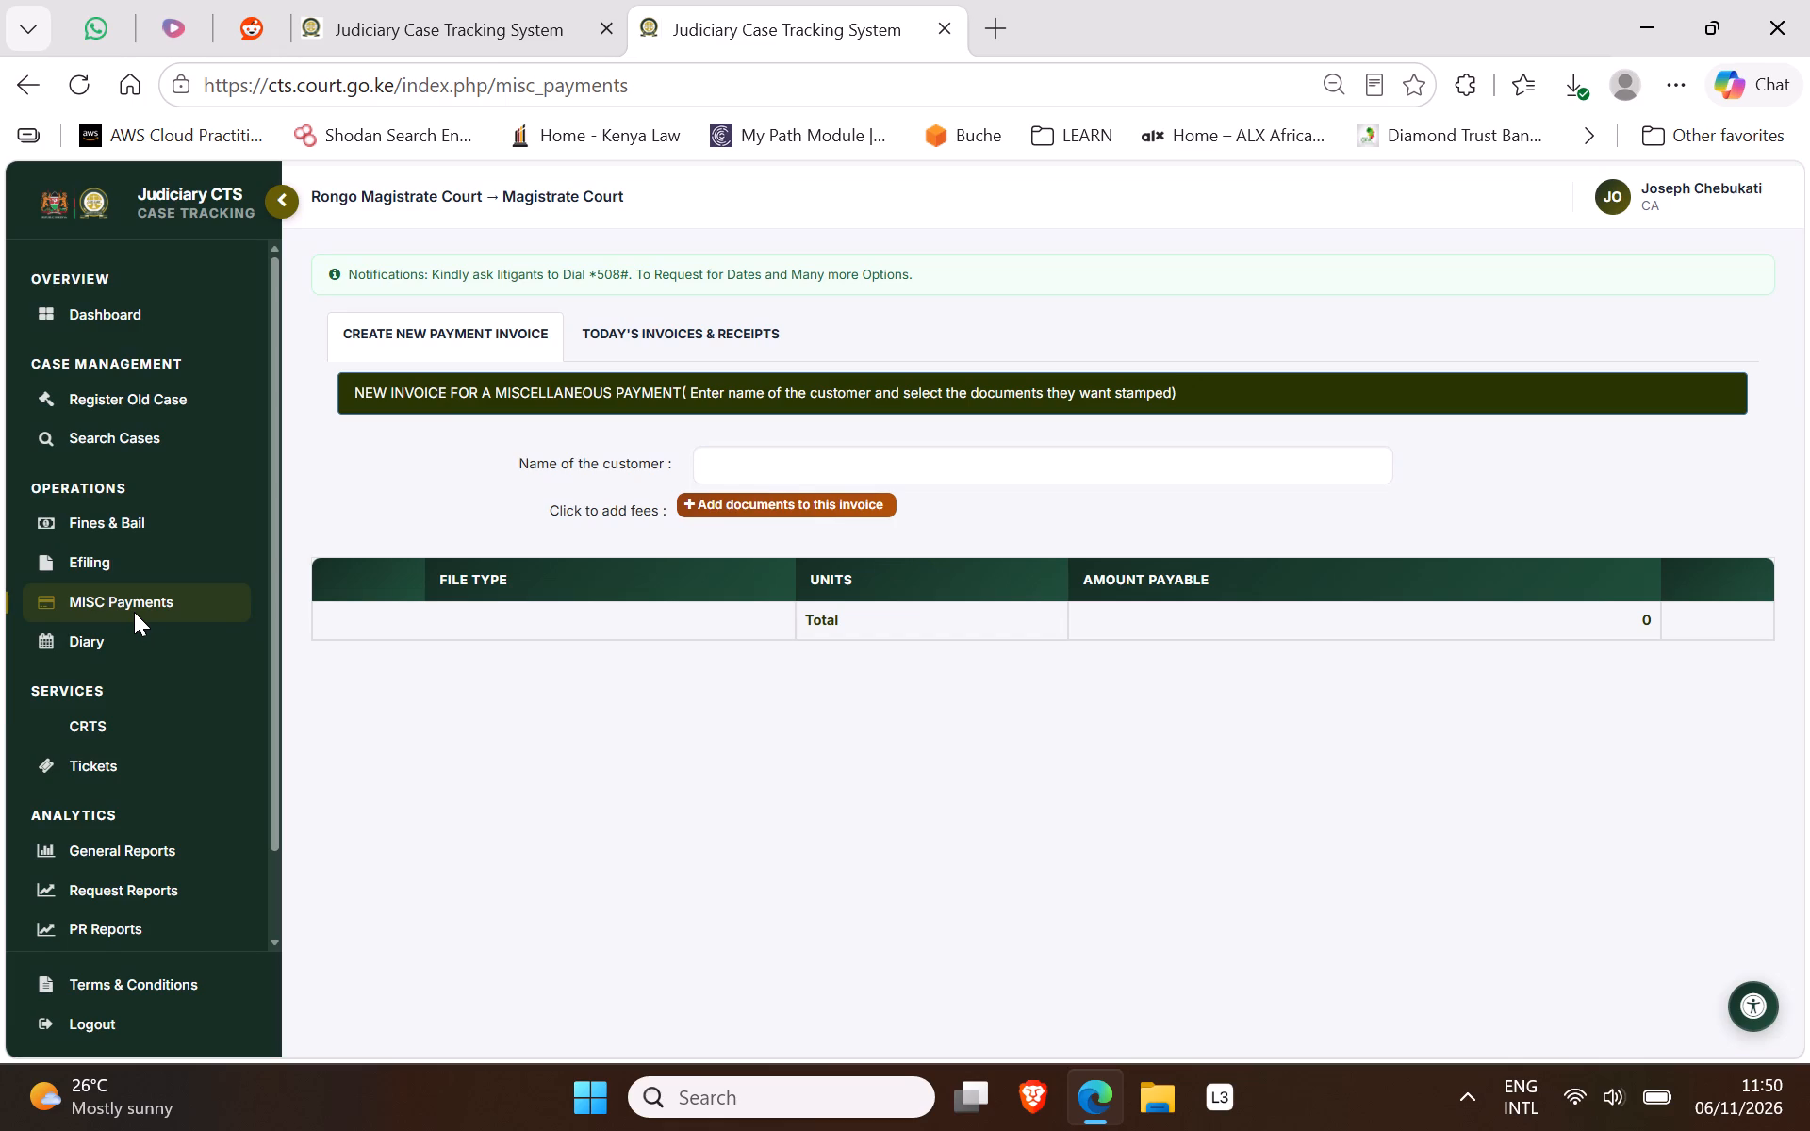
click(650, 314)
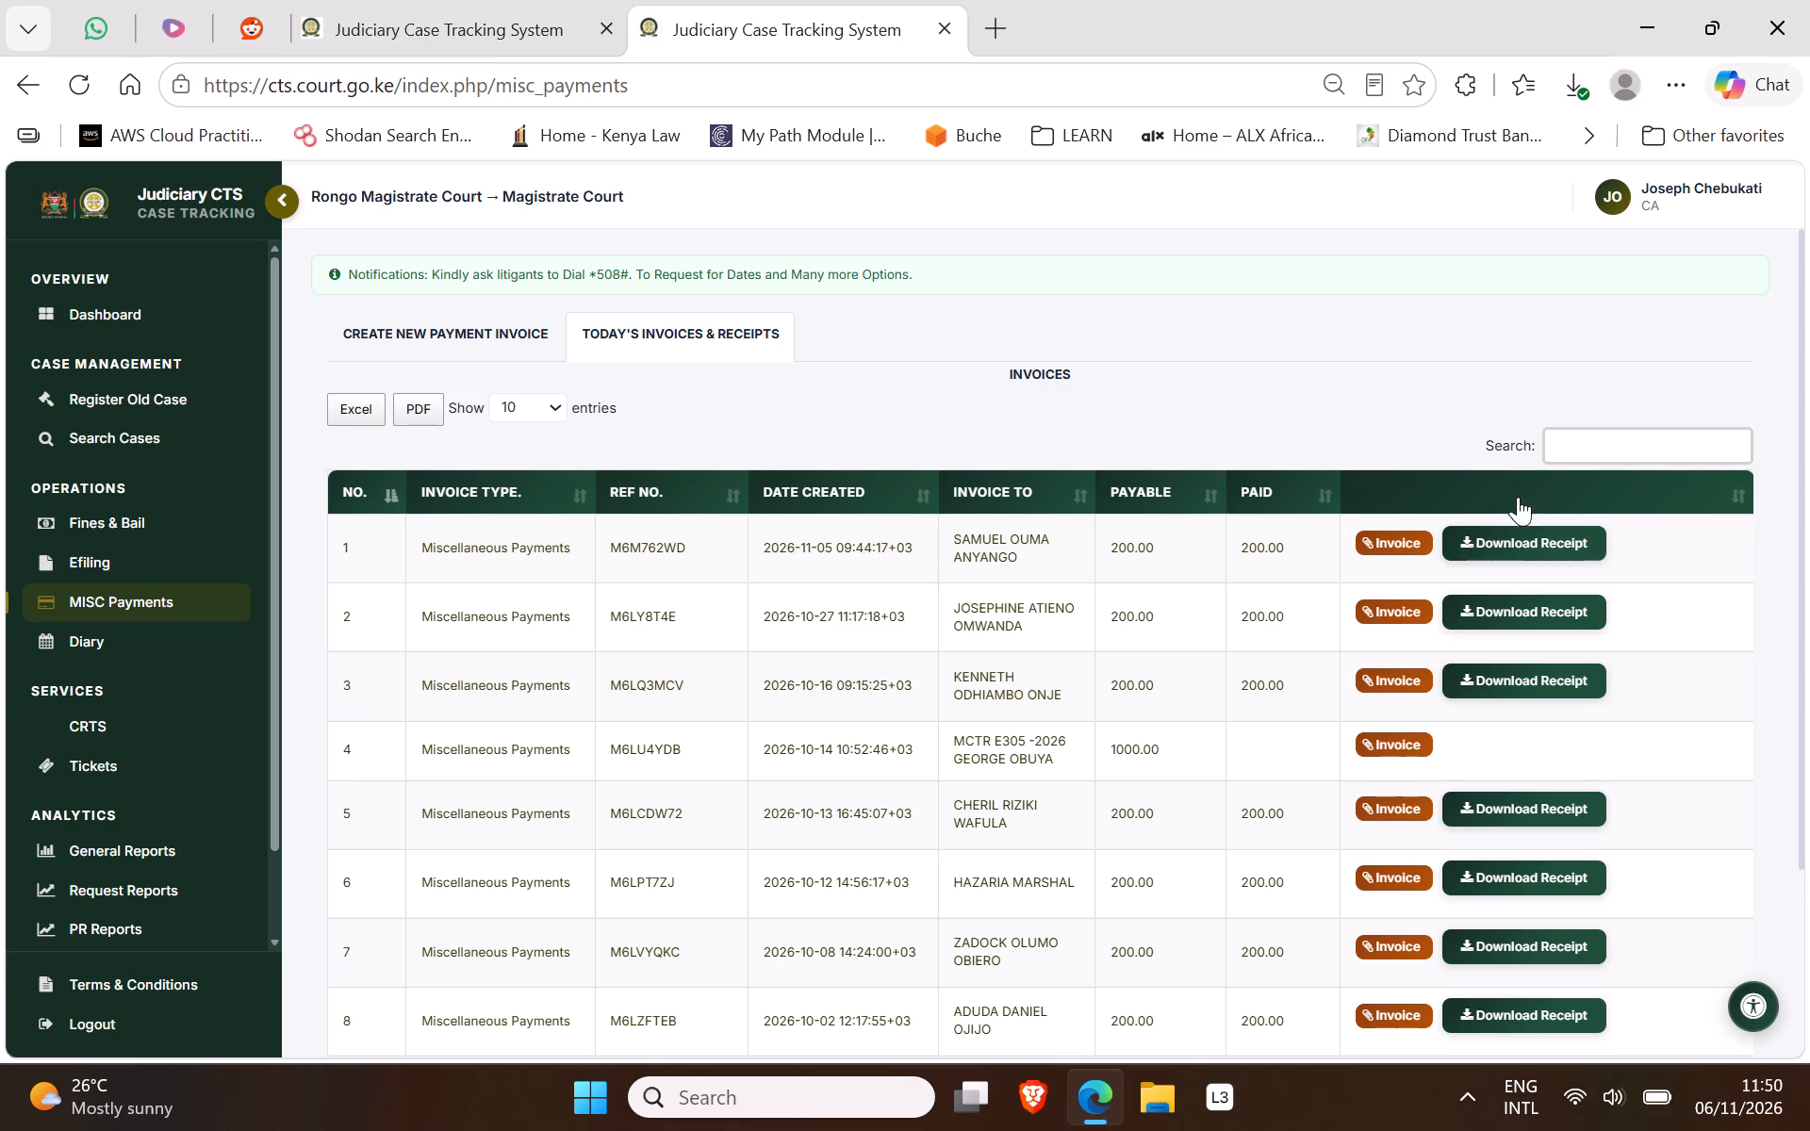
View the receipt for the first listed miscellaneous payment, created 2026-11-05, and close it after checking its details.
click(1481, 533)
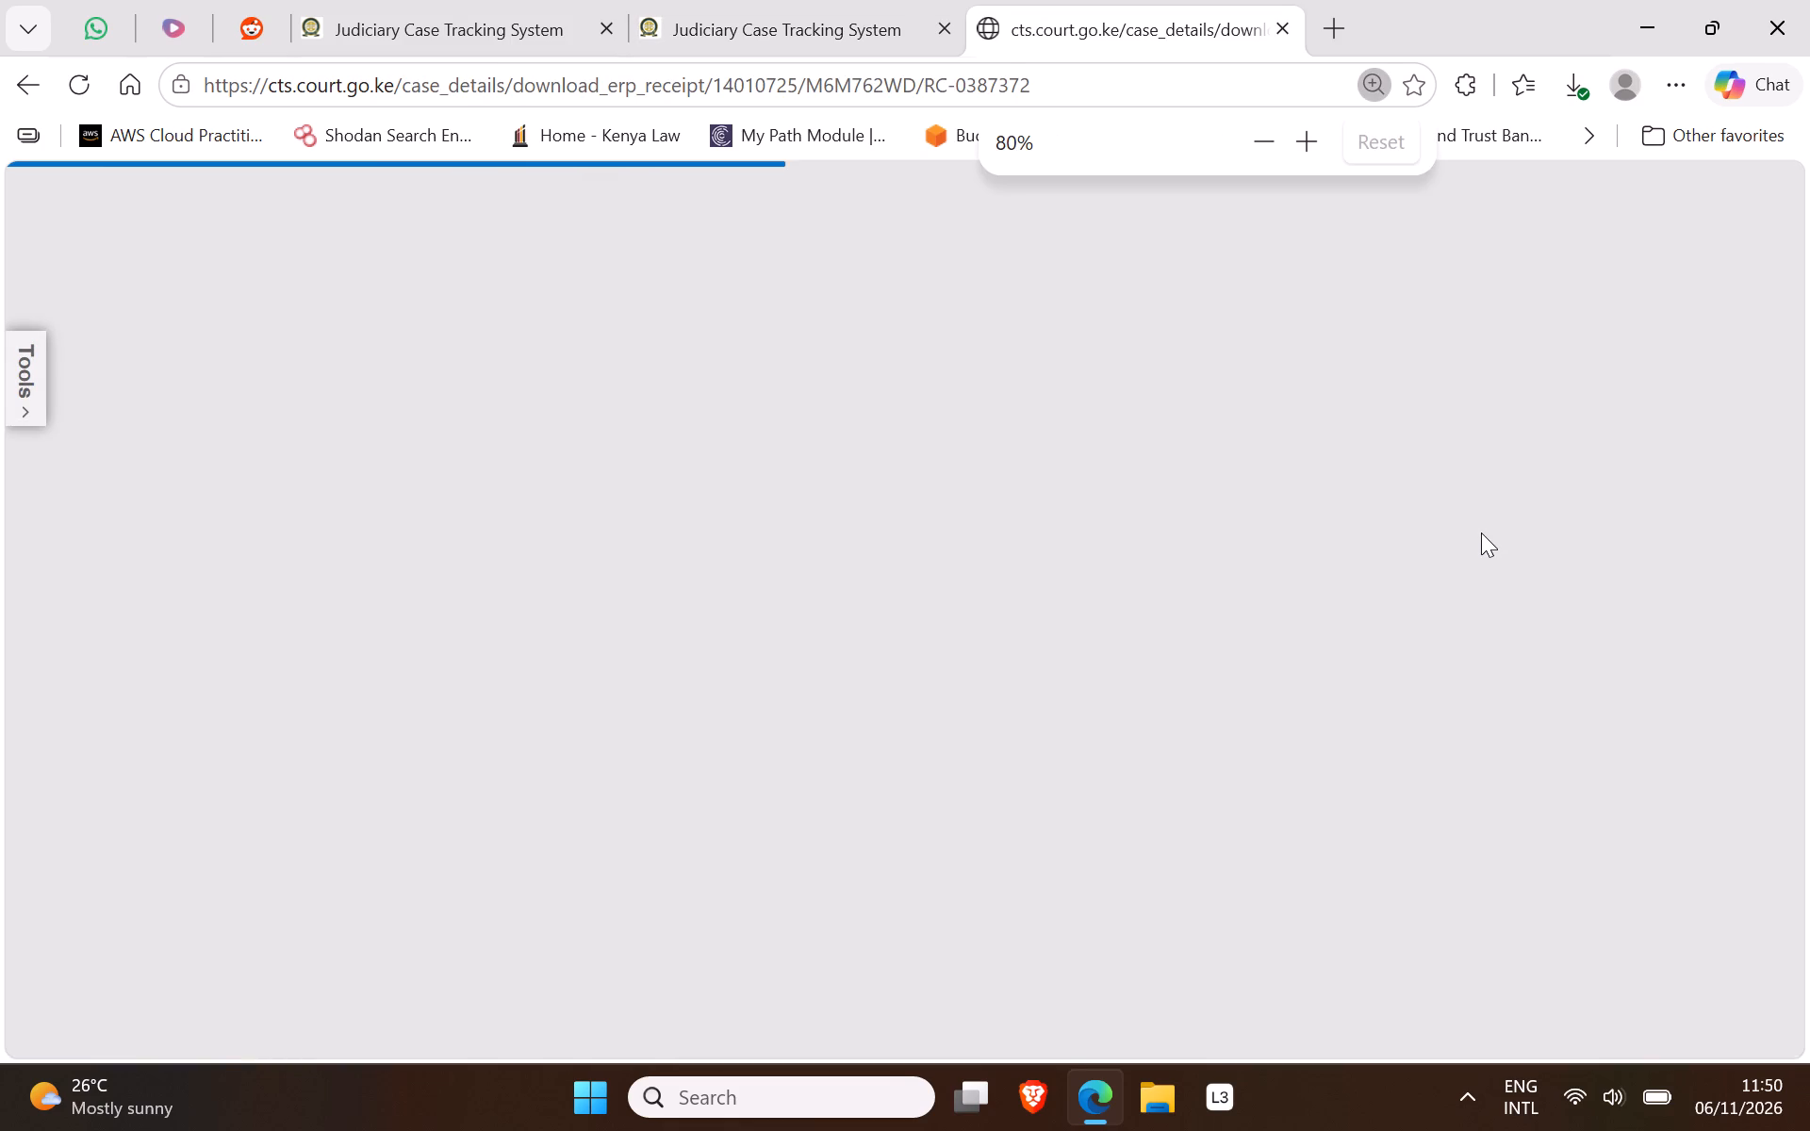
click(1588, 176)
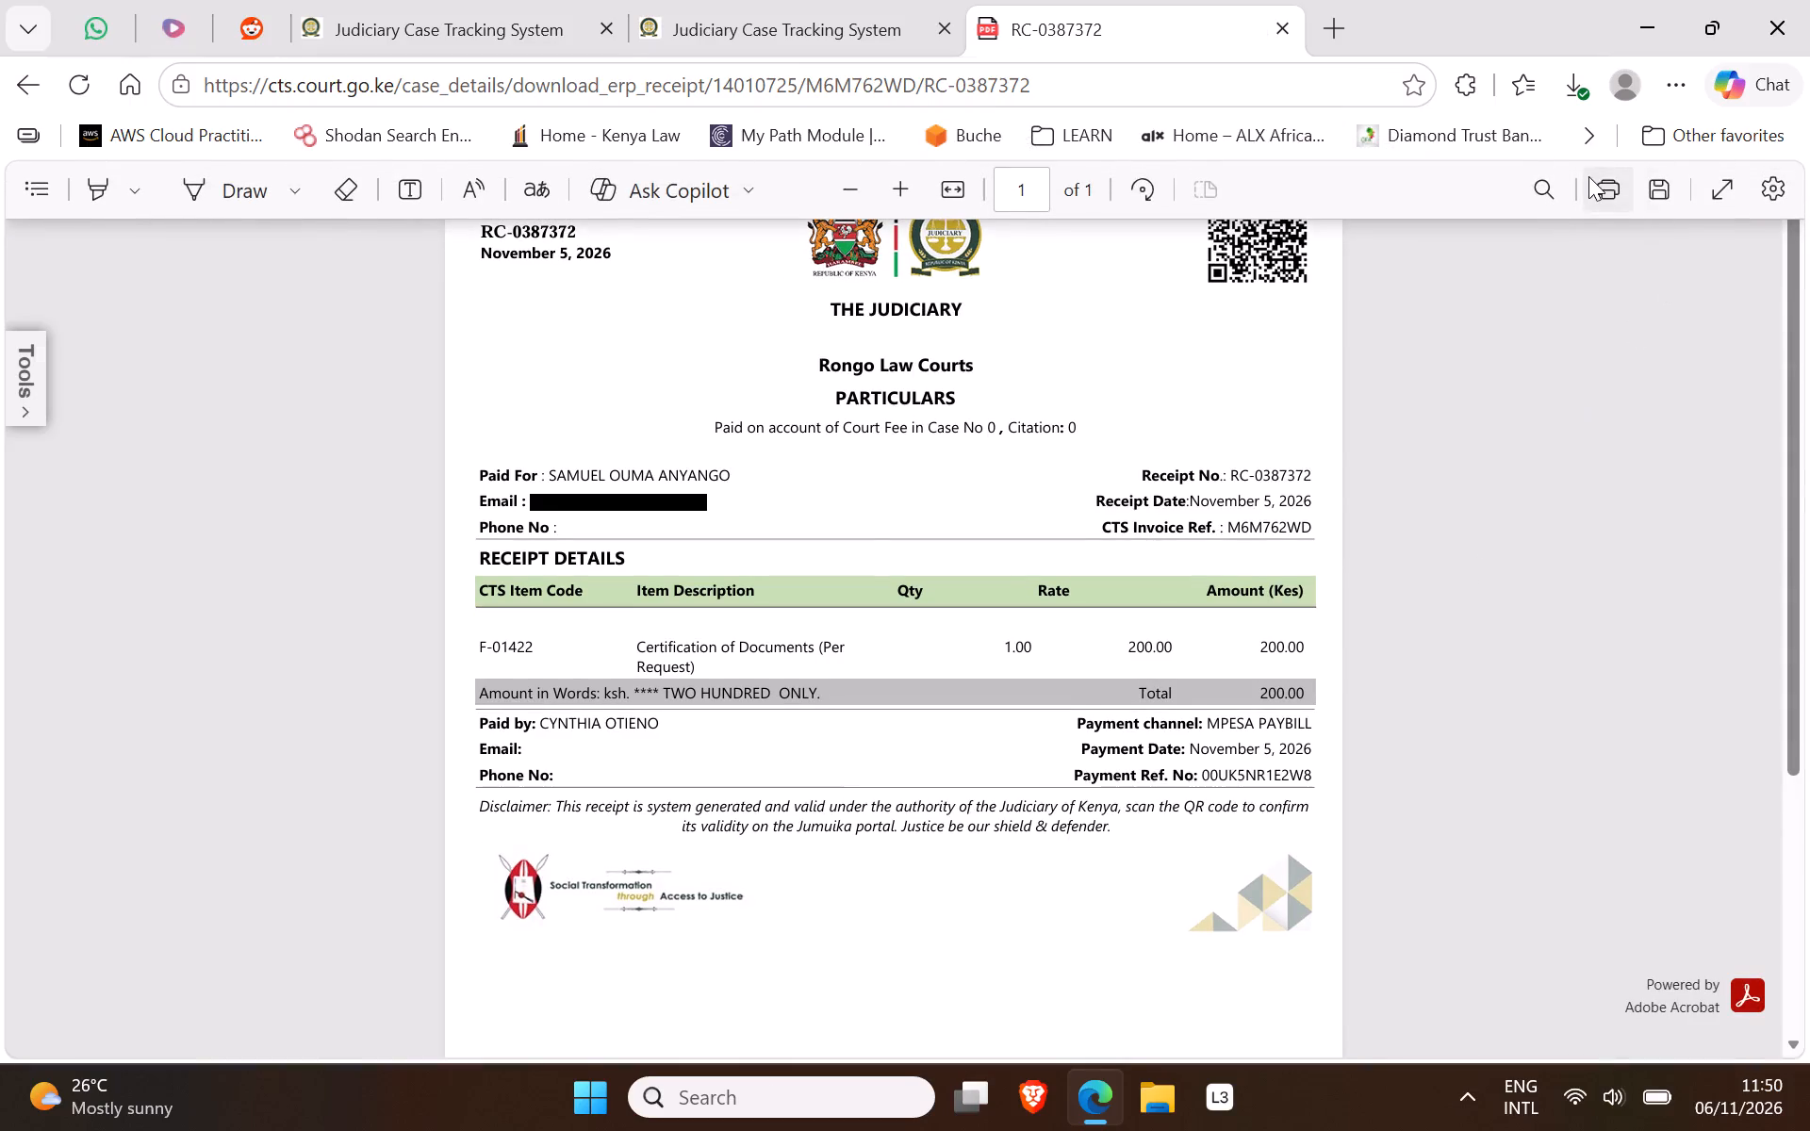
click(136, 986)
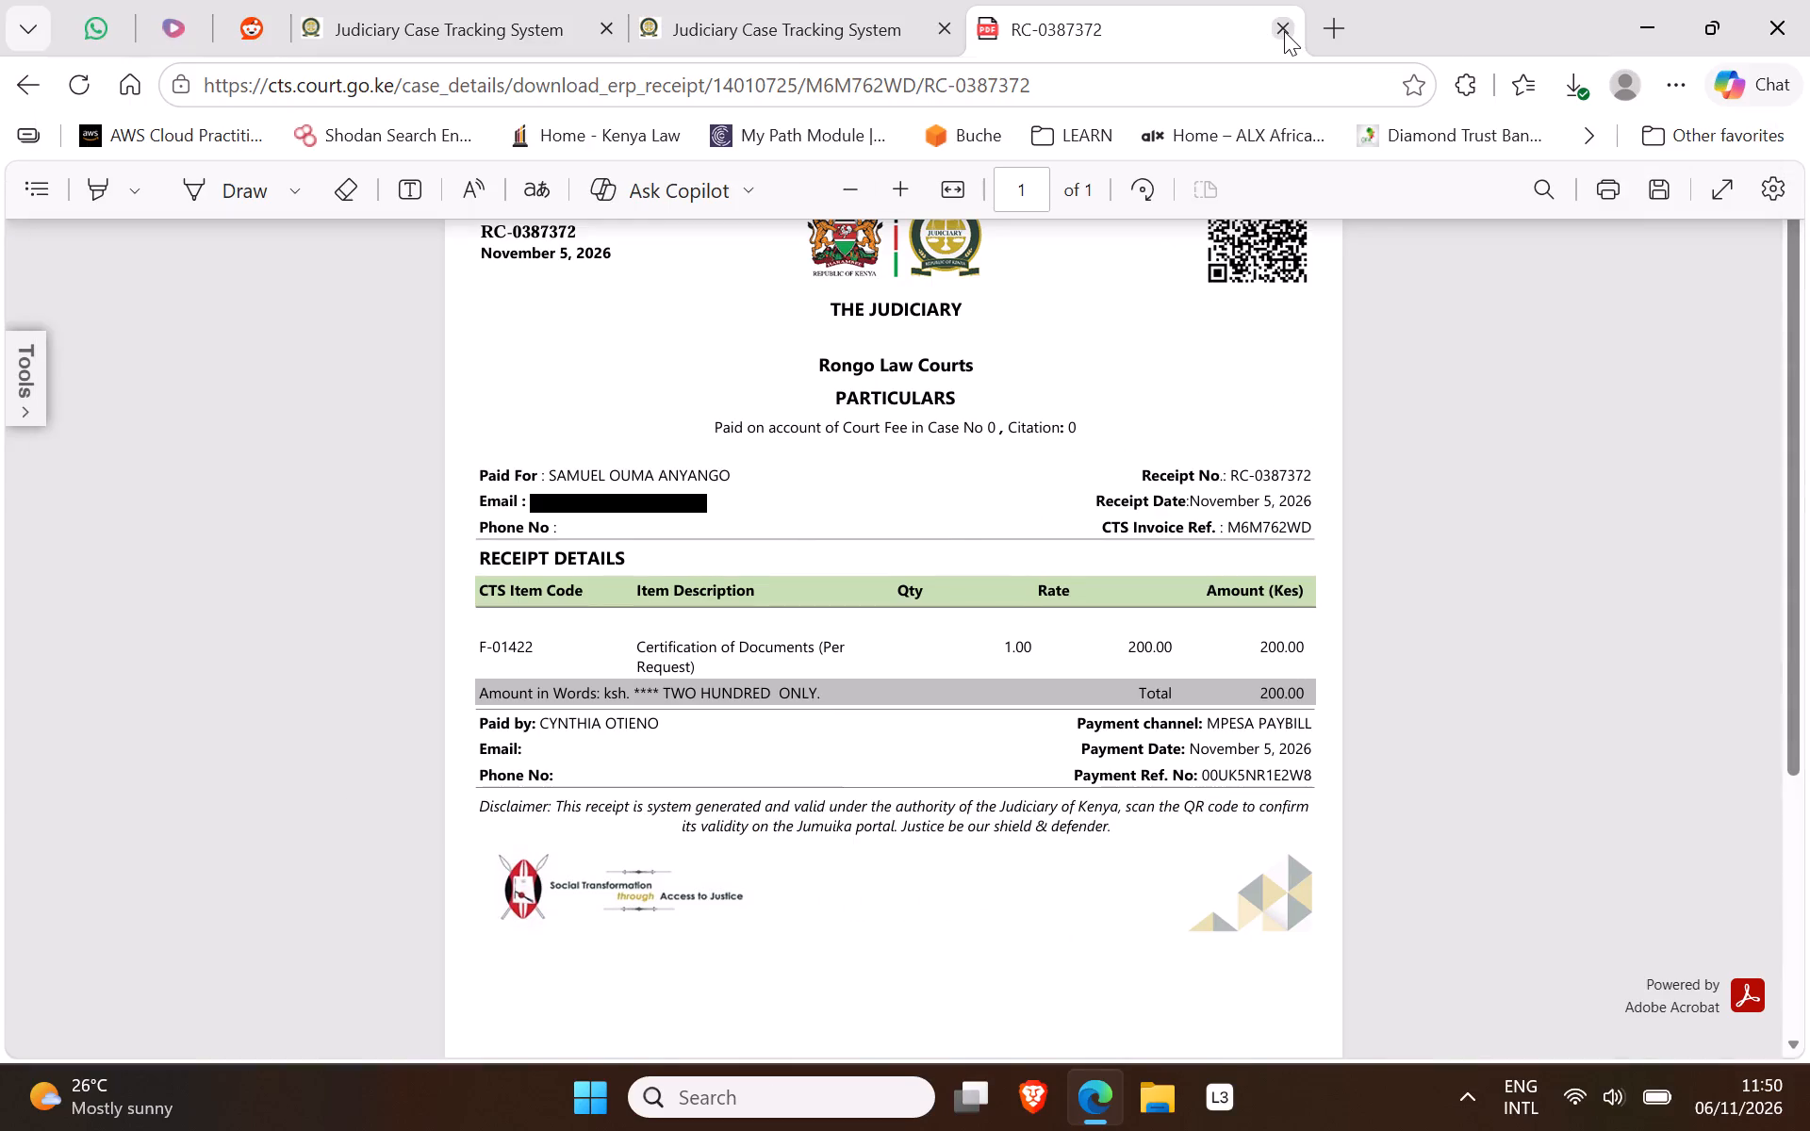
click(1284, 31)
Switch to the browser tab showing newly filed online cases and return it to the Dashboard.
click(376, 39)
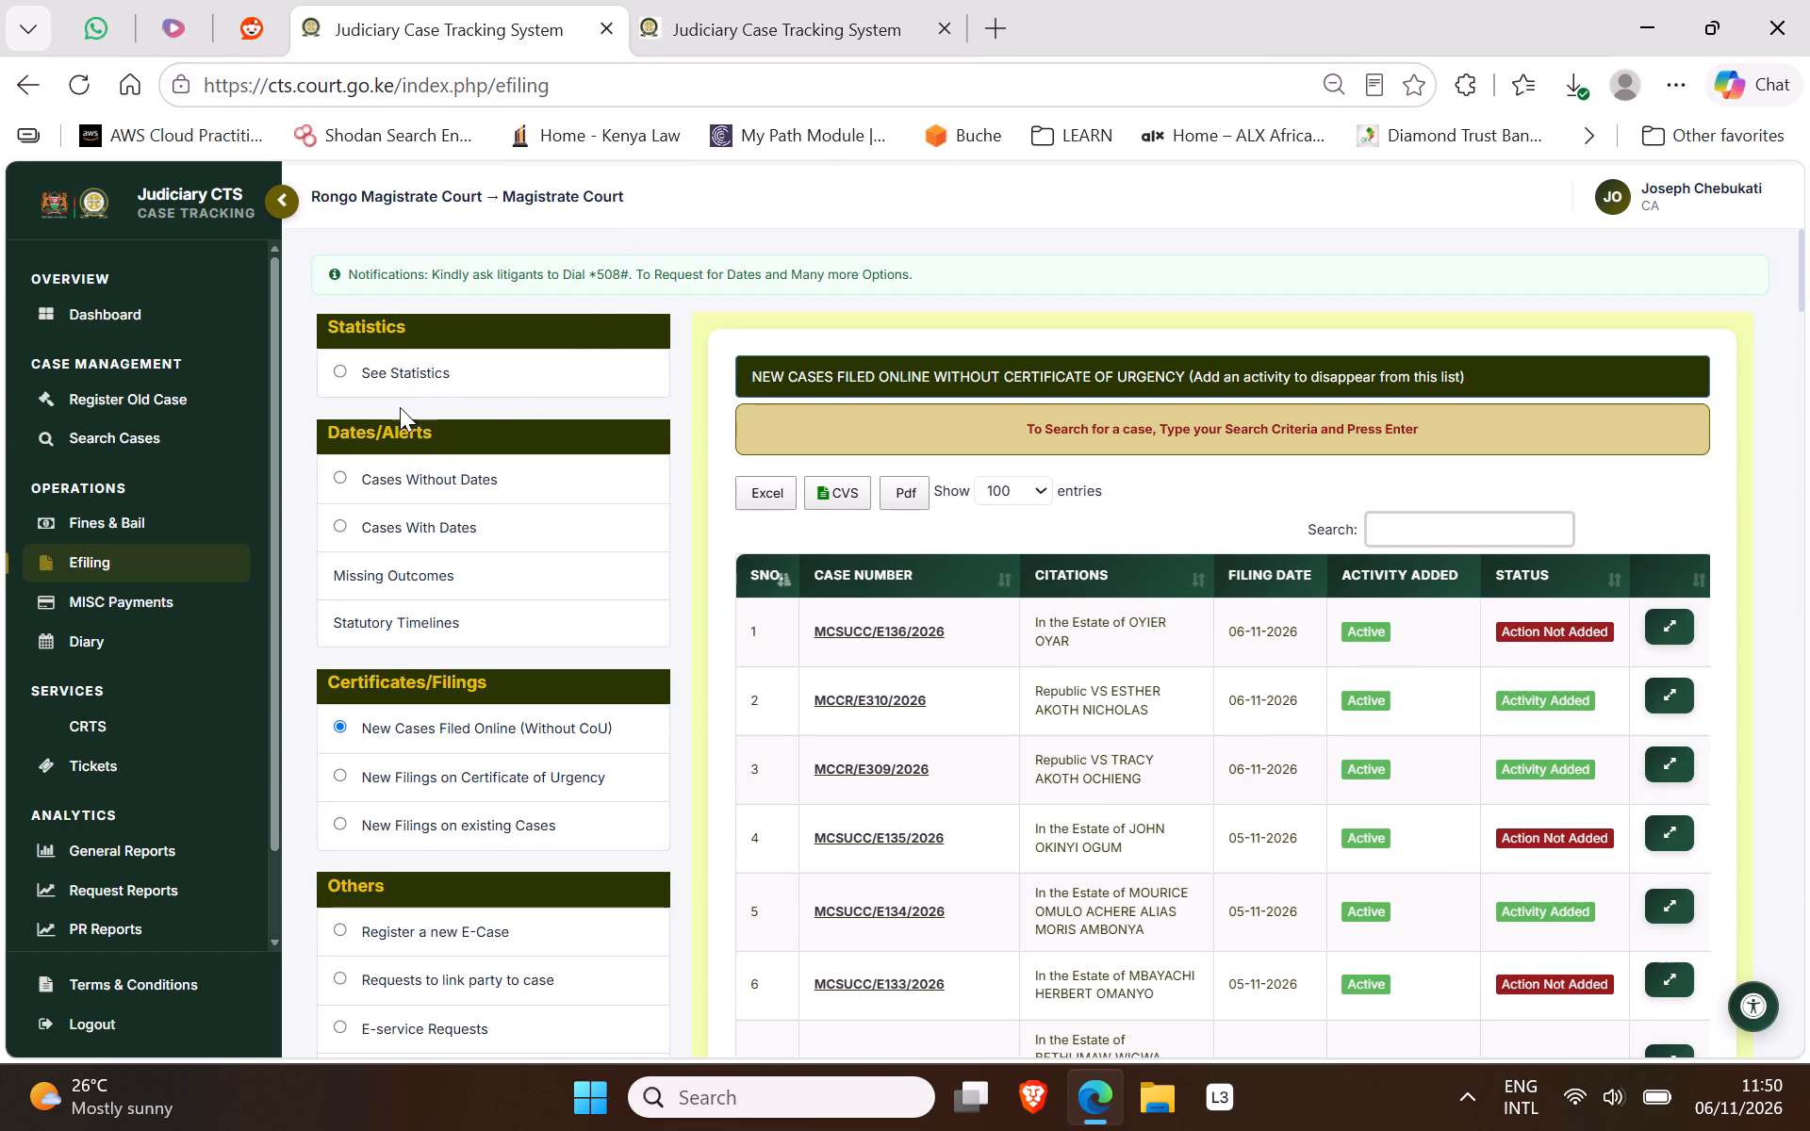
click(122, 317)
Switch back to the miscellaneous payments browser tab and open Search Cases there.
click(656, 0)
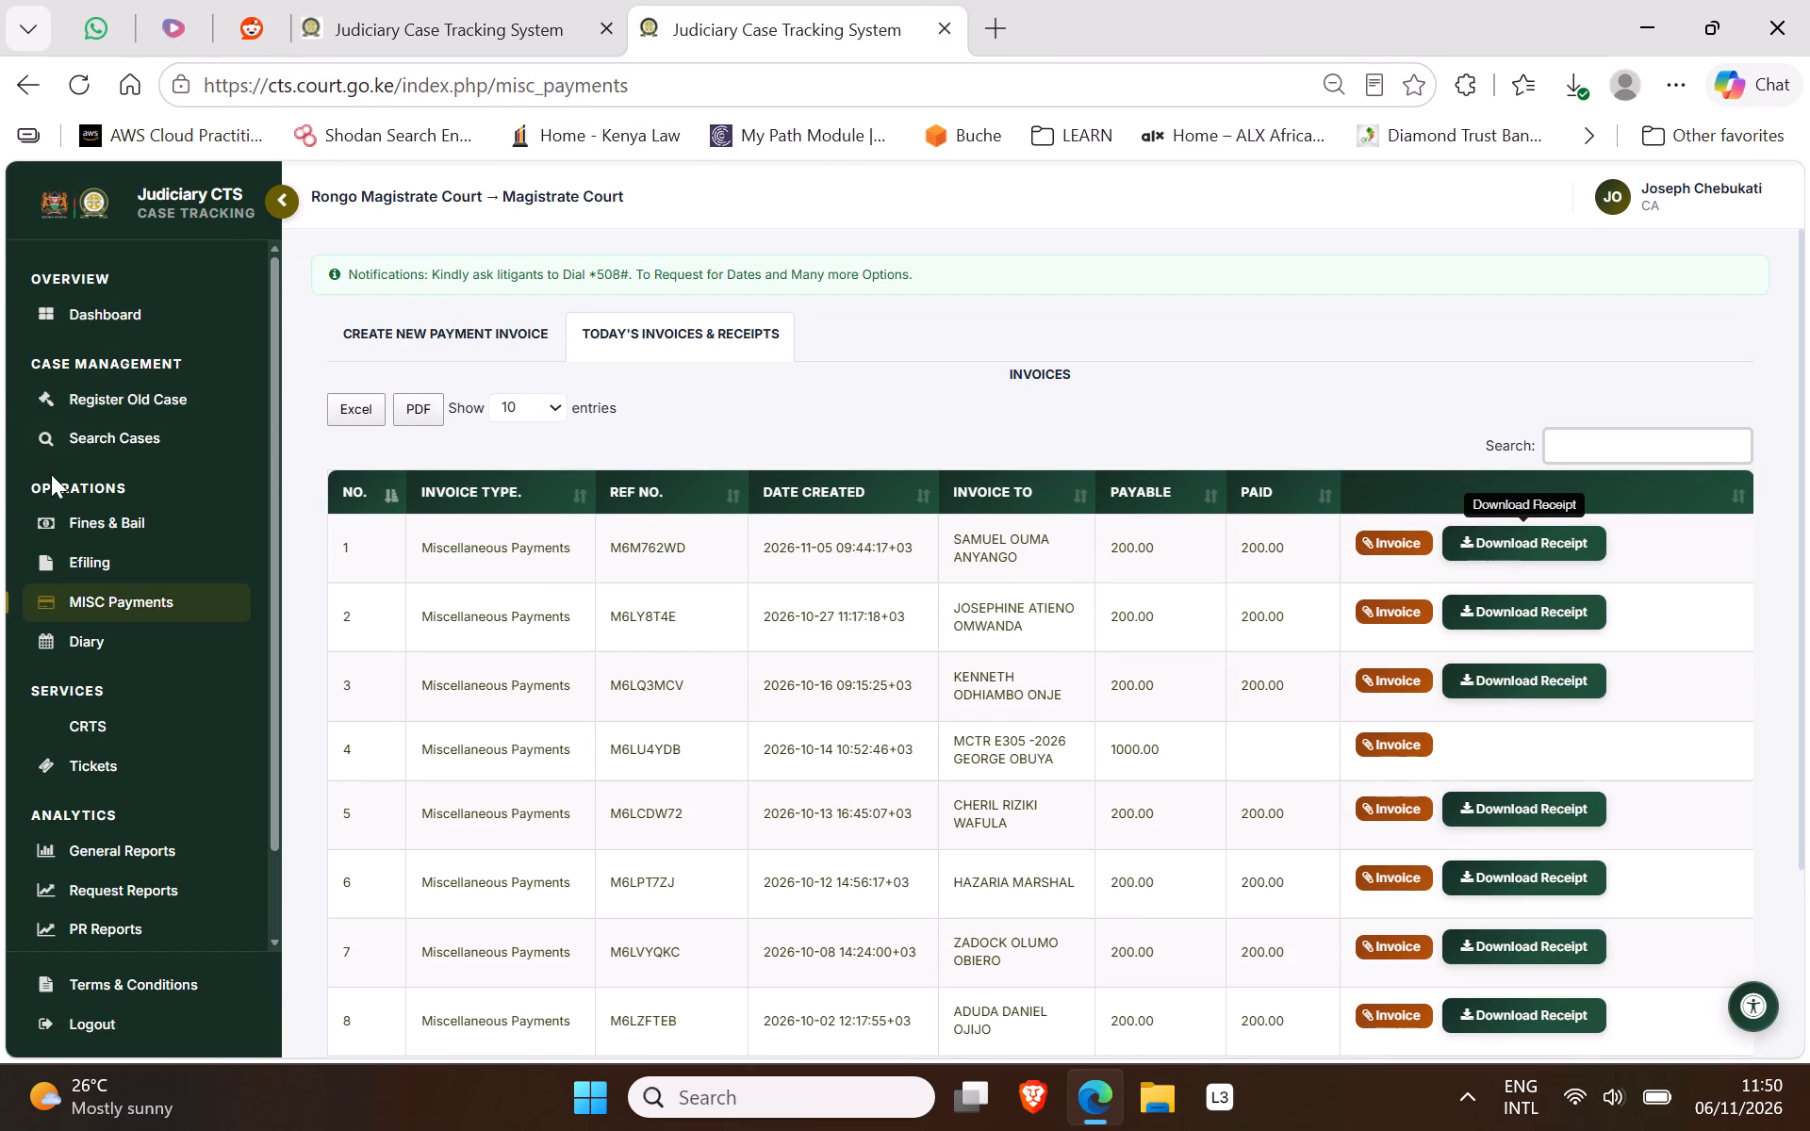
click(115, 434)
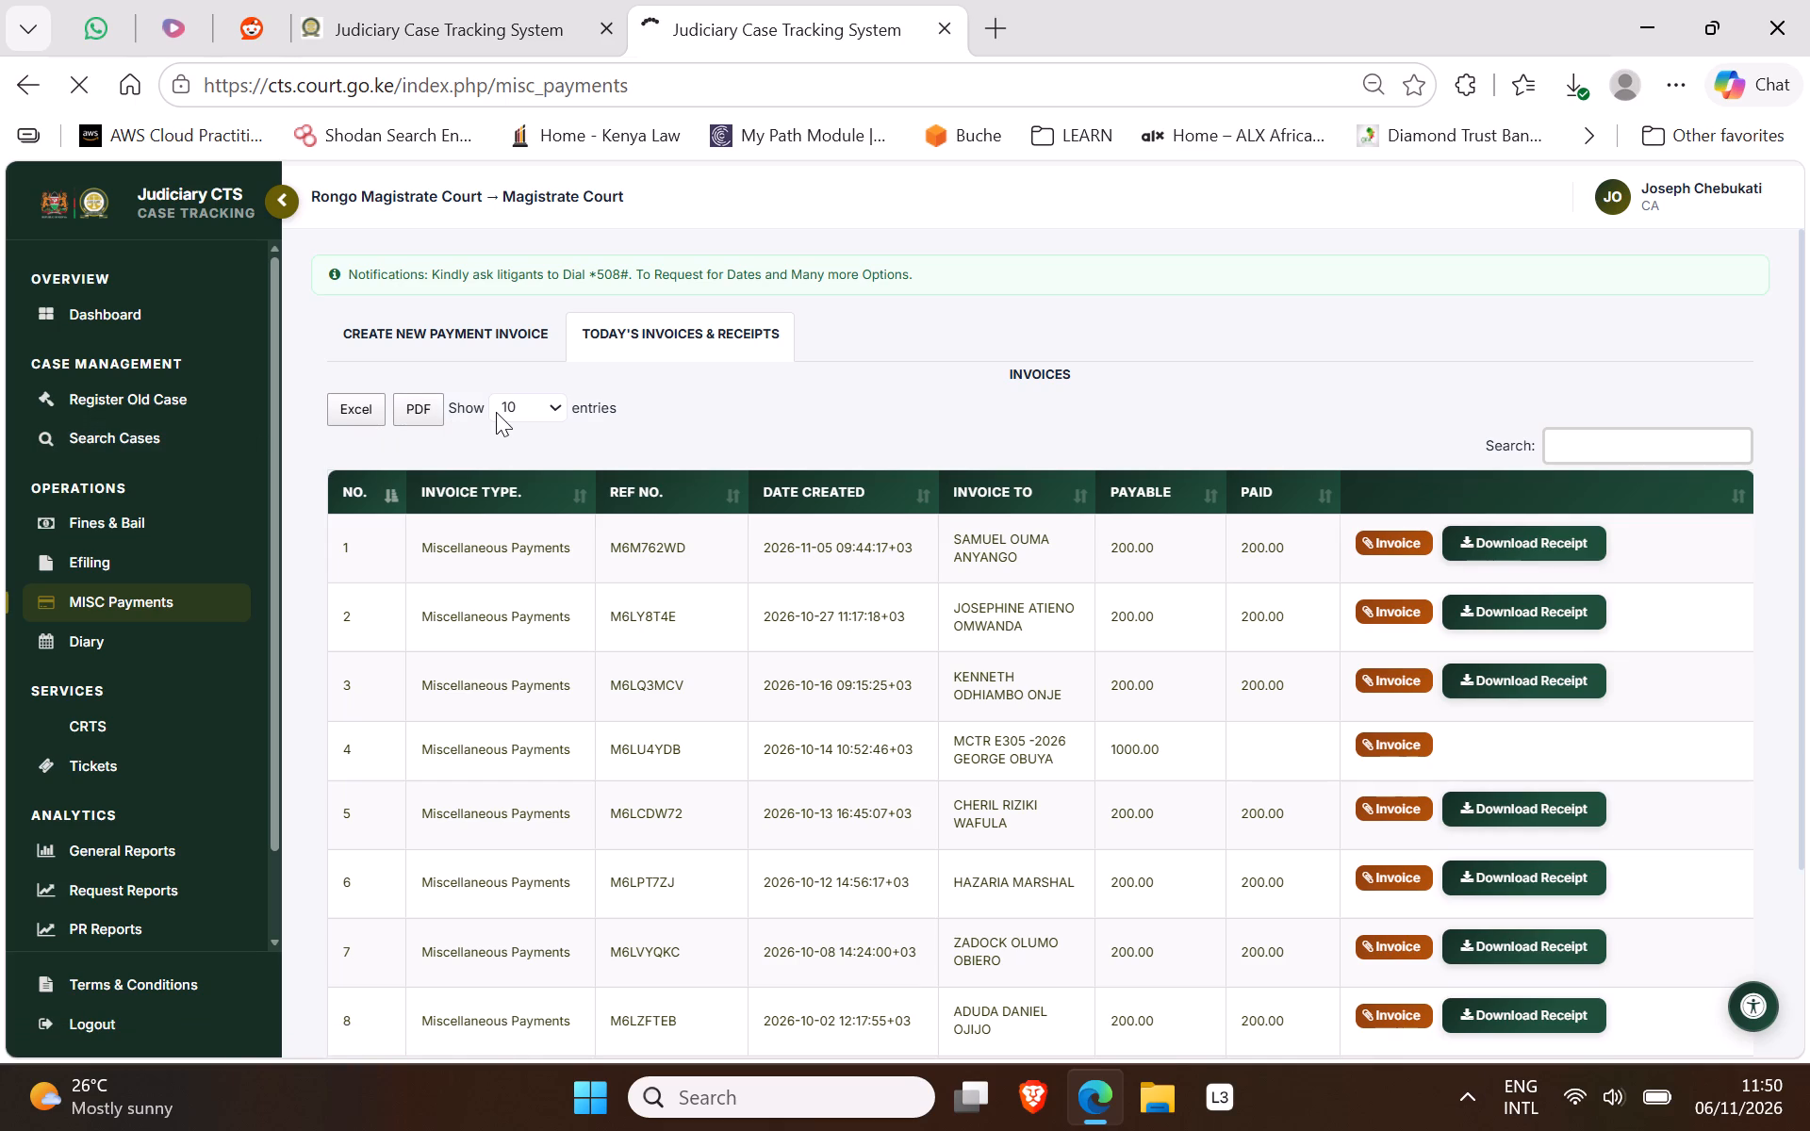
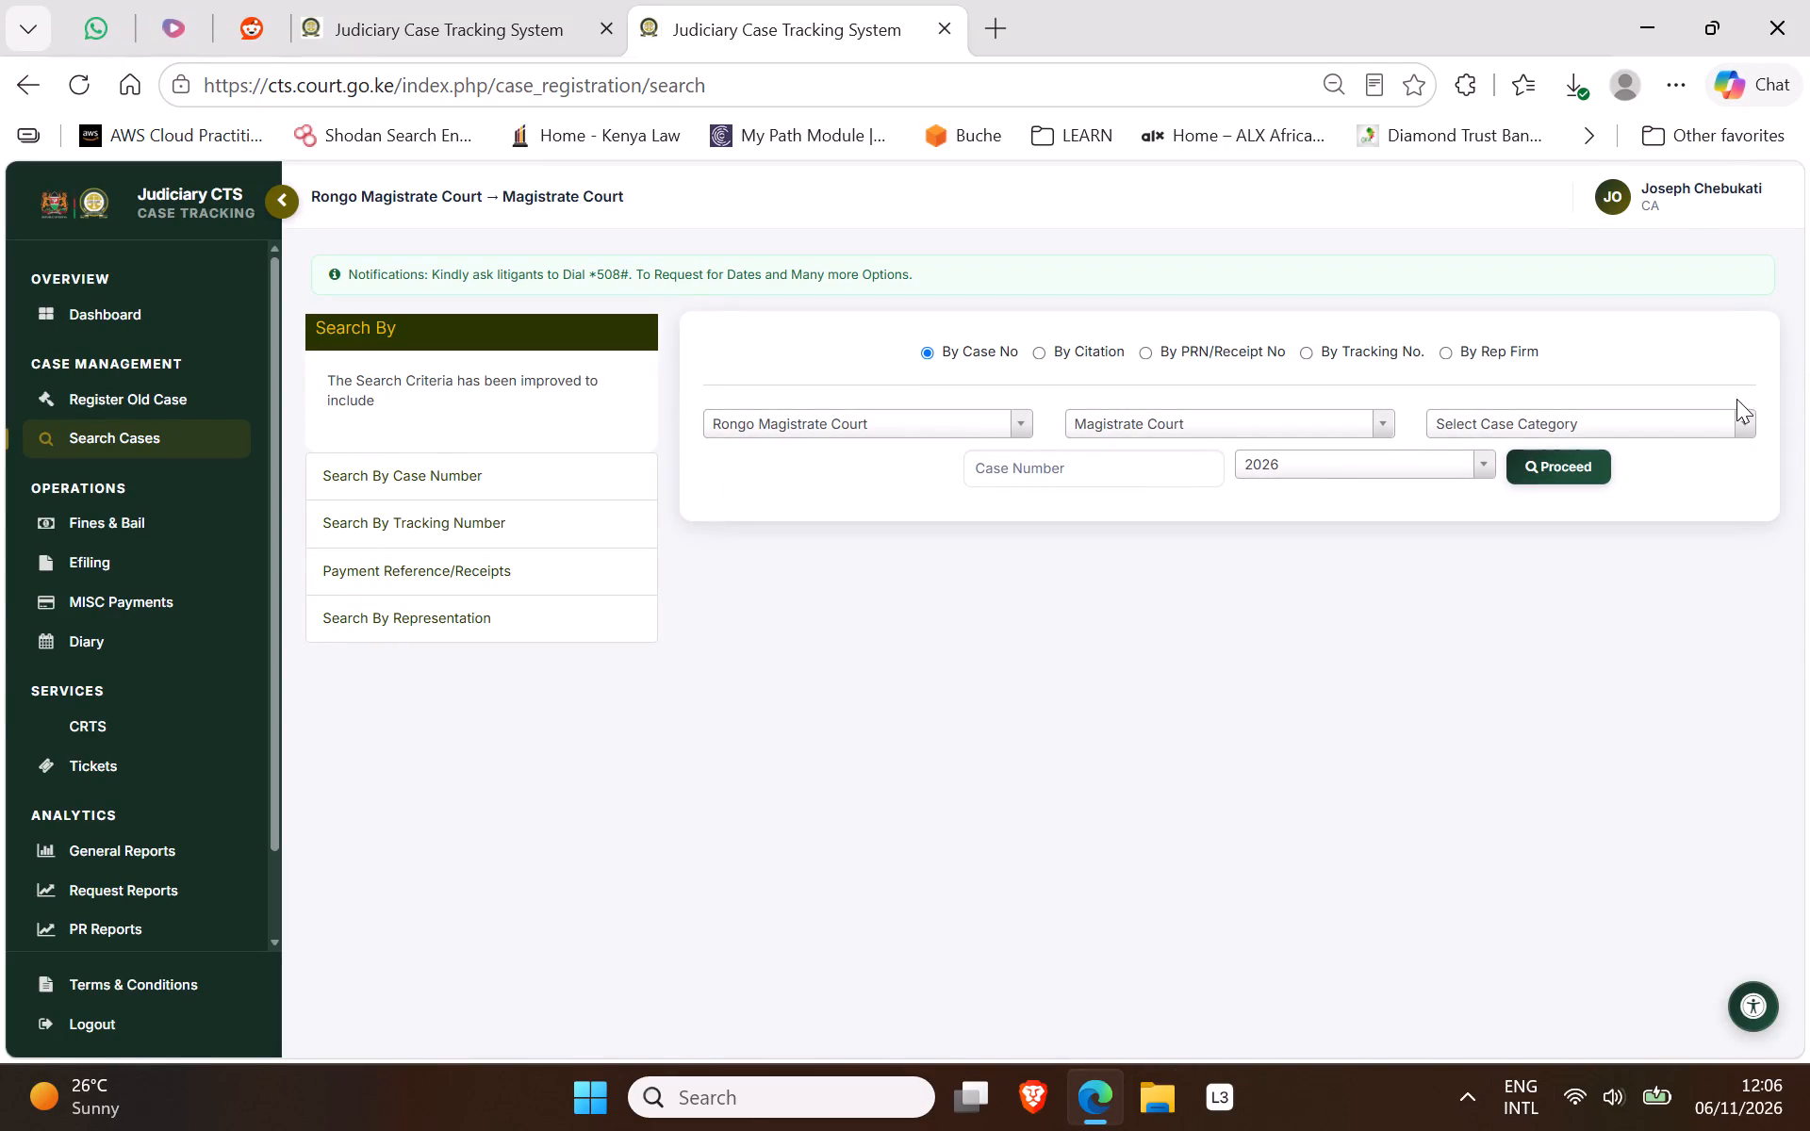
Go to MISC Payments and open the form for creating a new payment invoice.
click(162, 441)
click(160, 598)
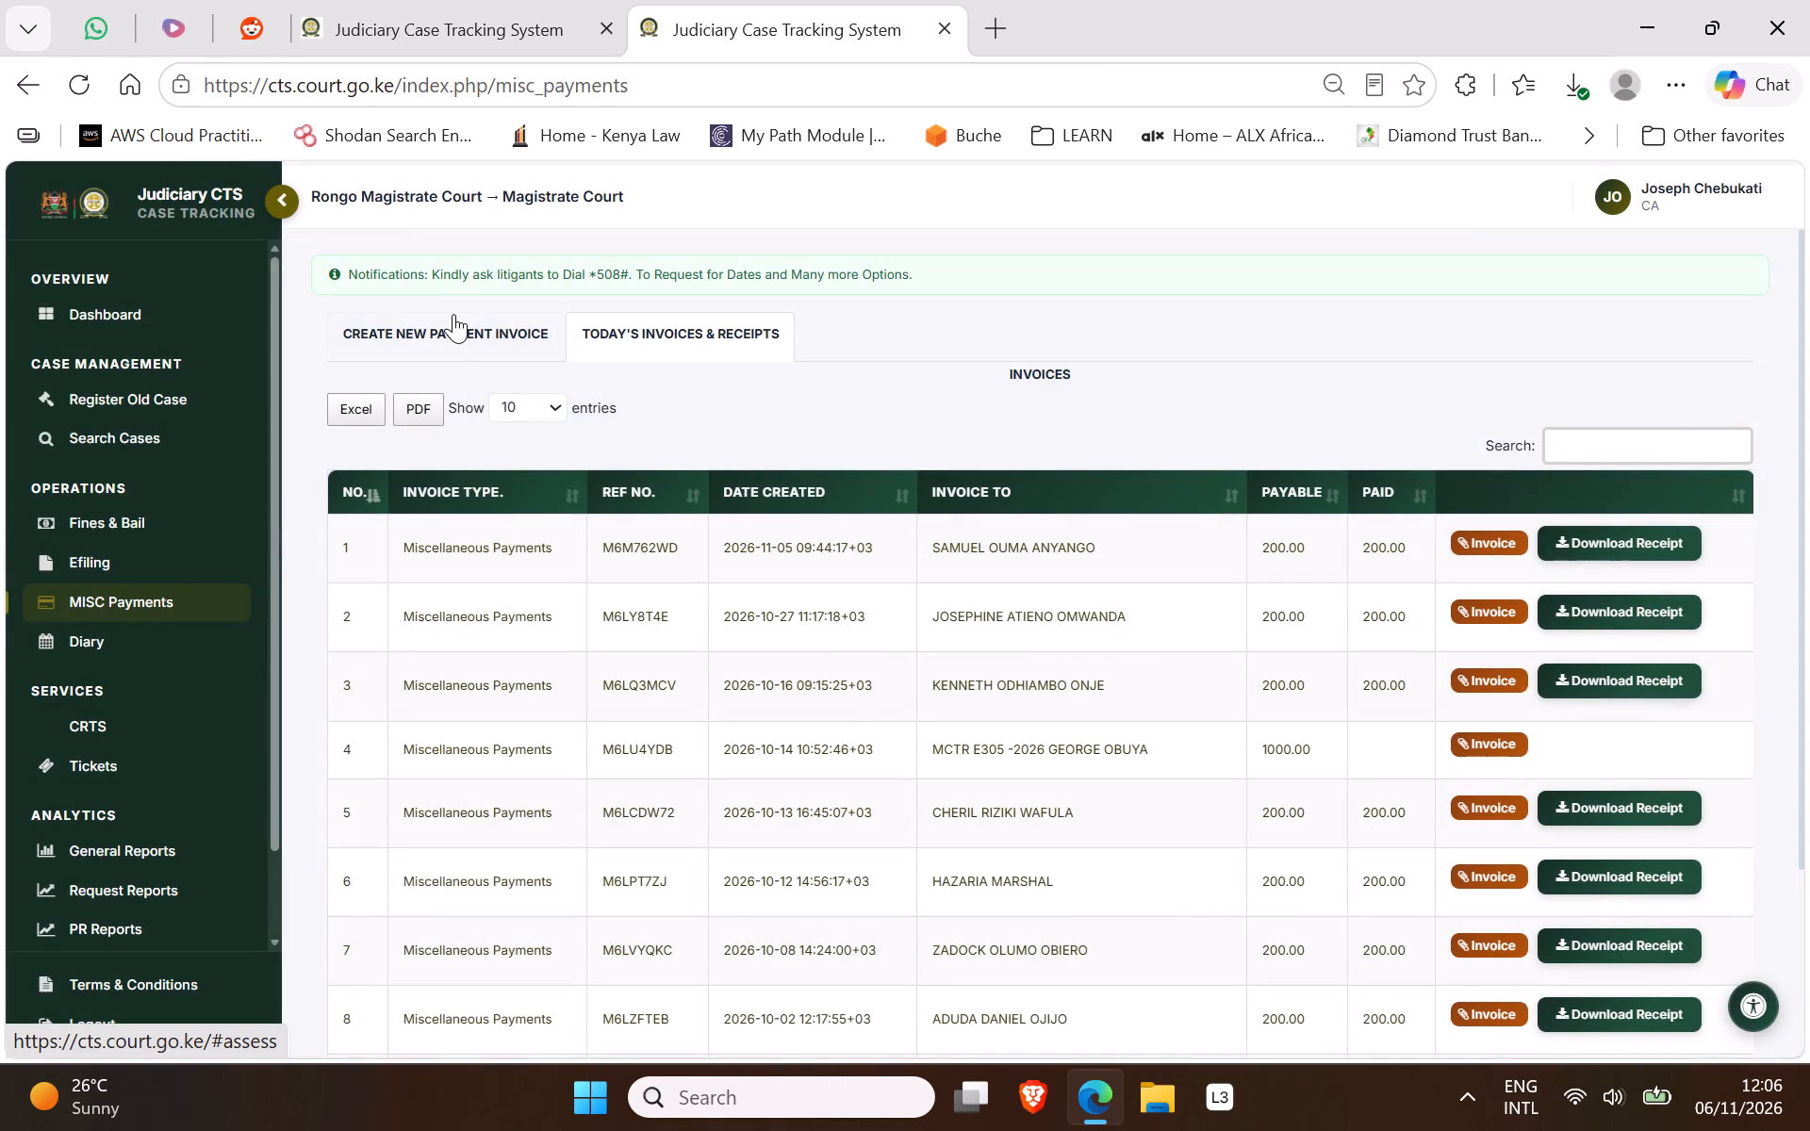
click(453, 331)
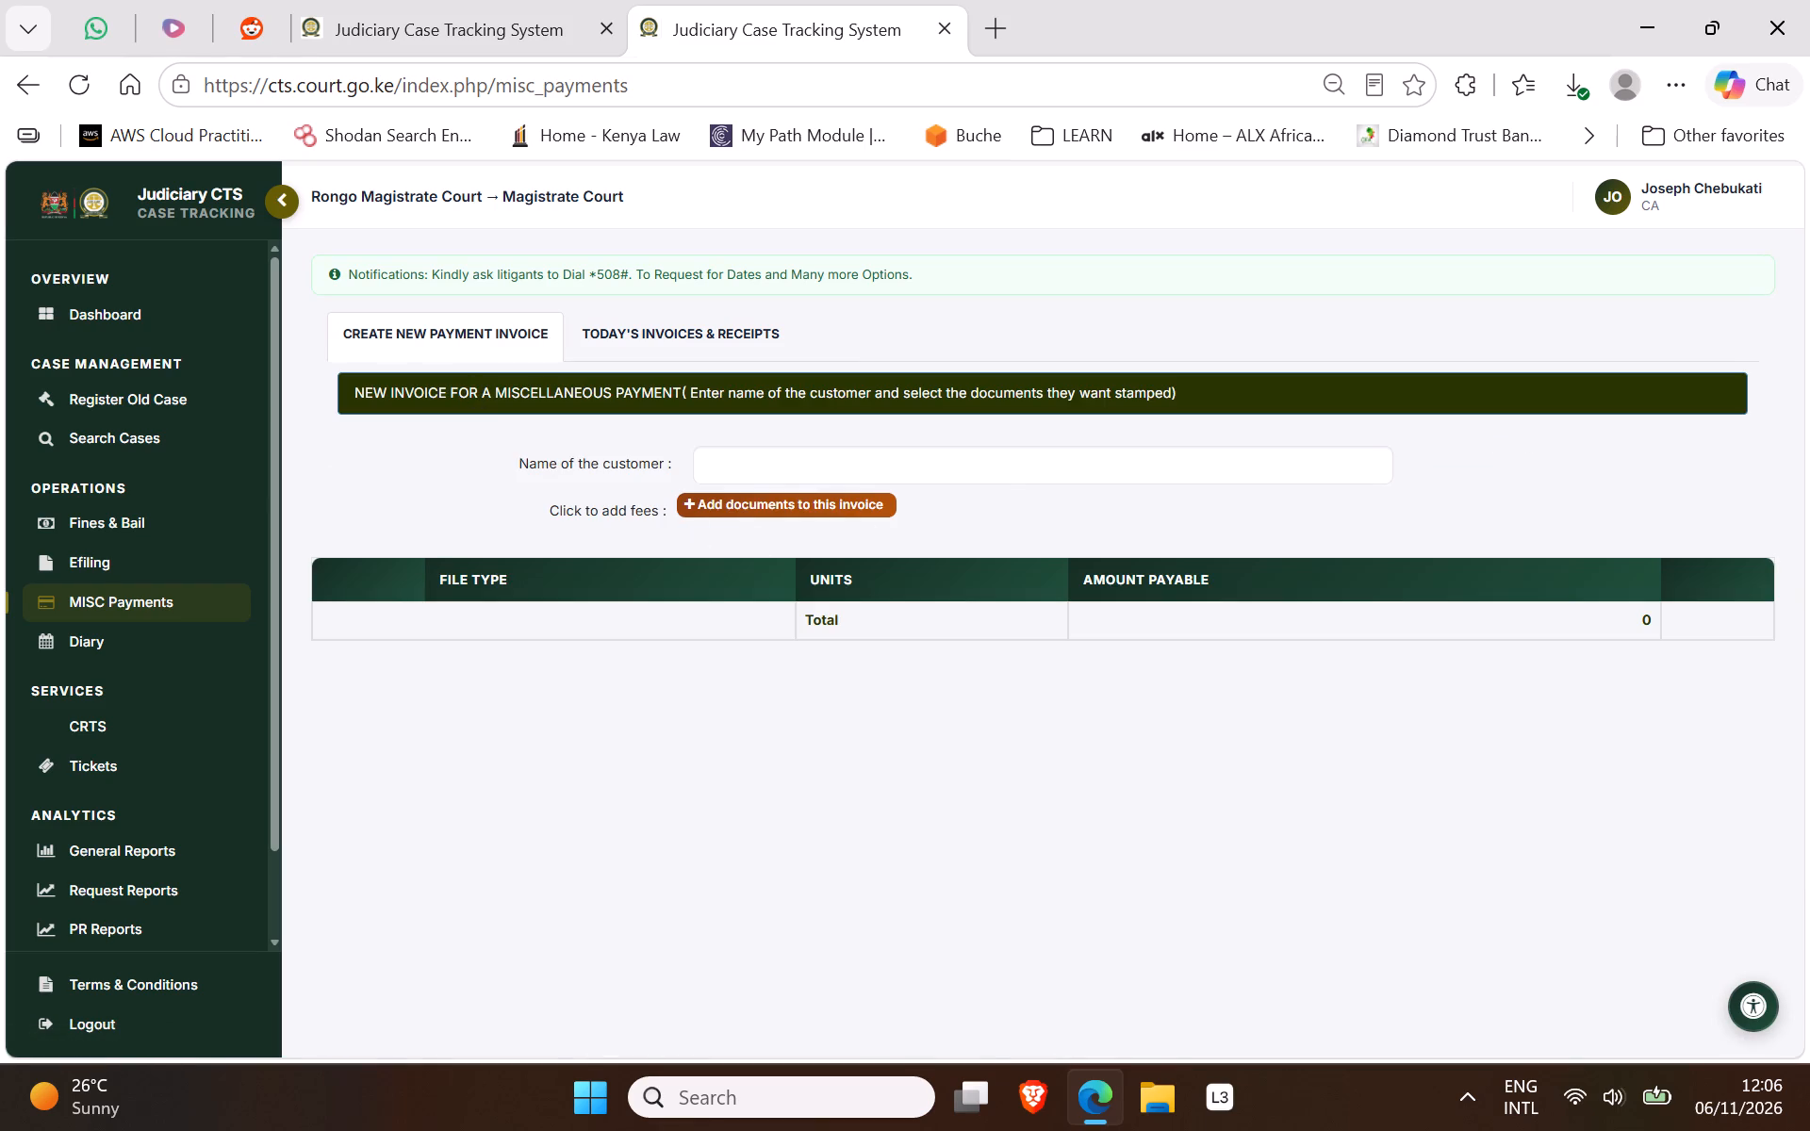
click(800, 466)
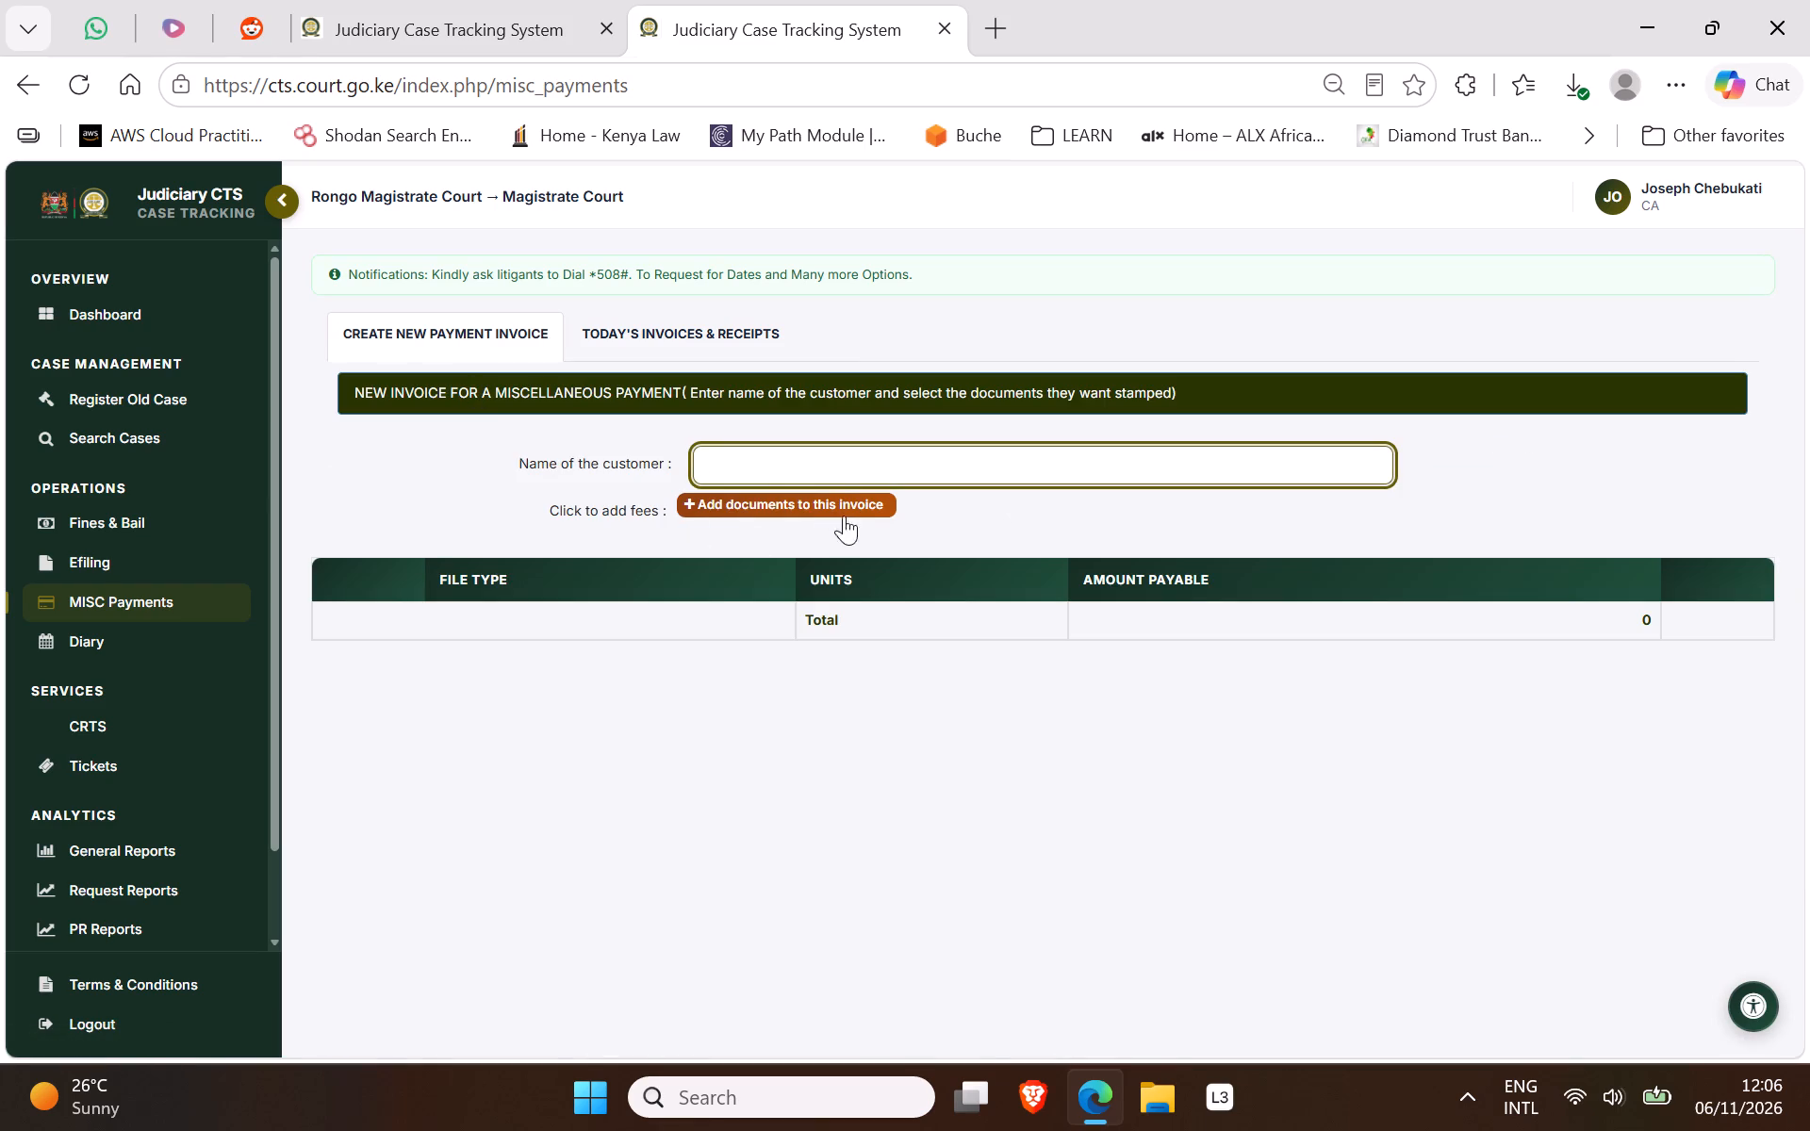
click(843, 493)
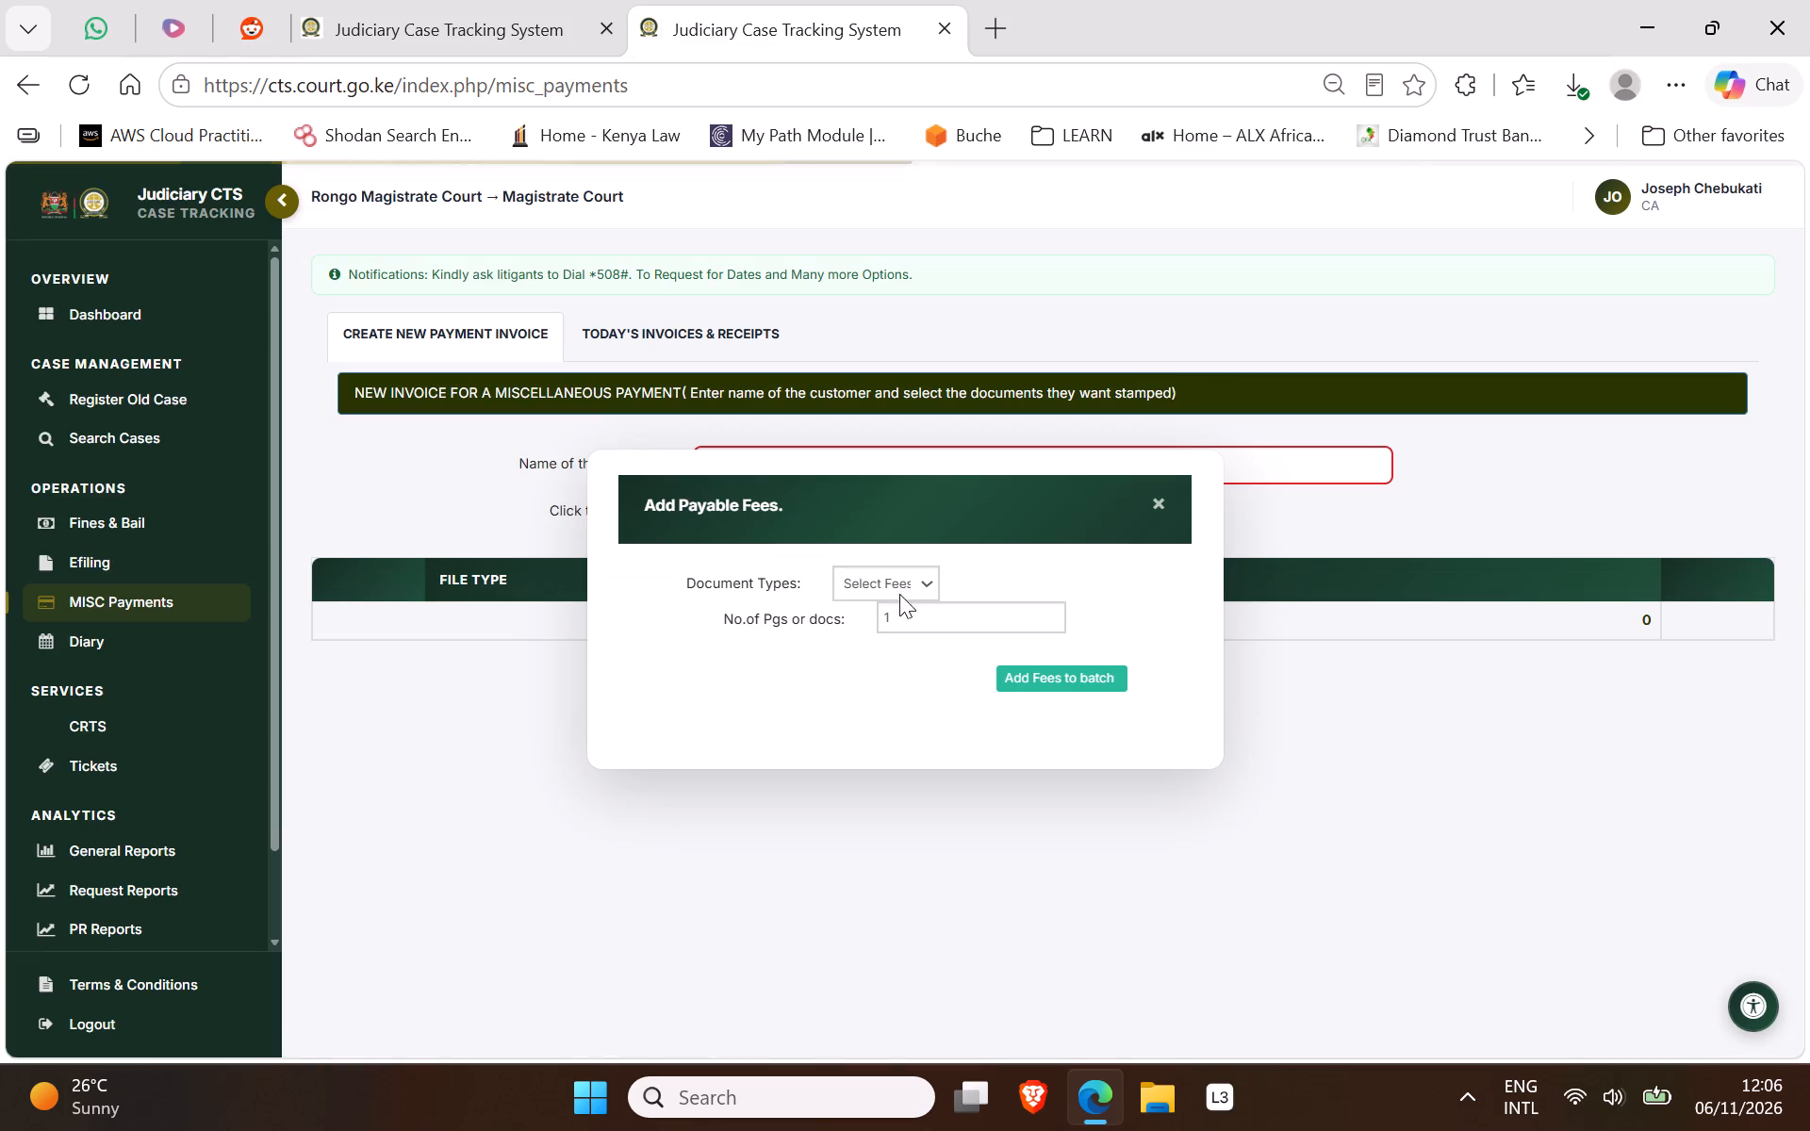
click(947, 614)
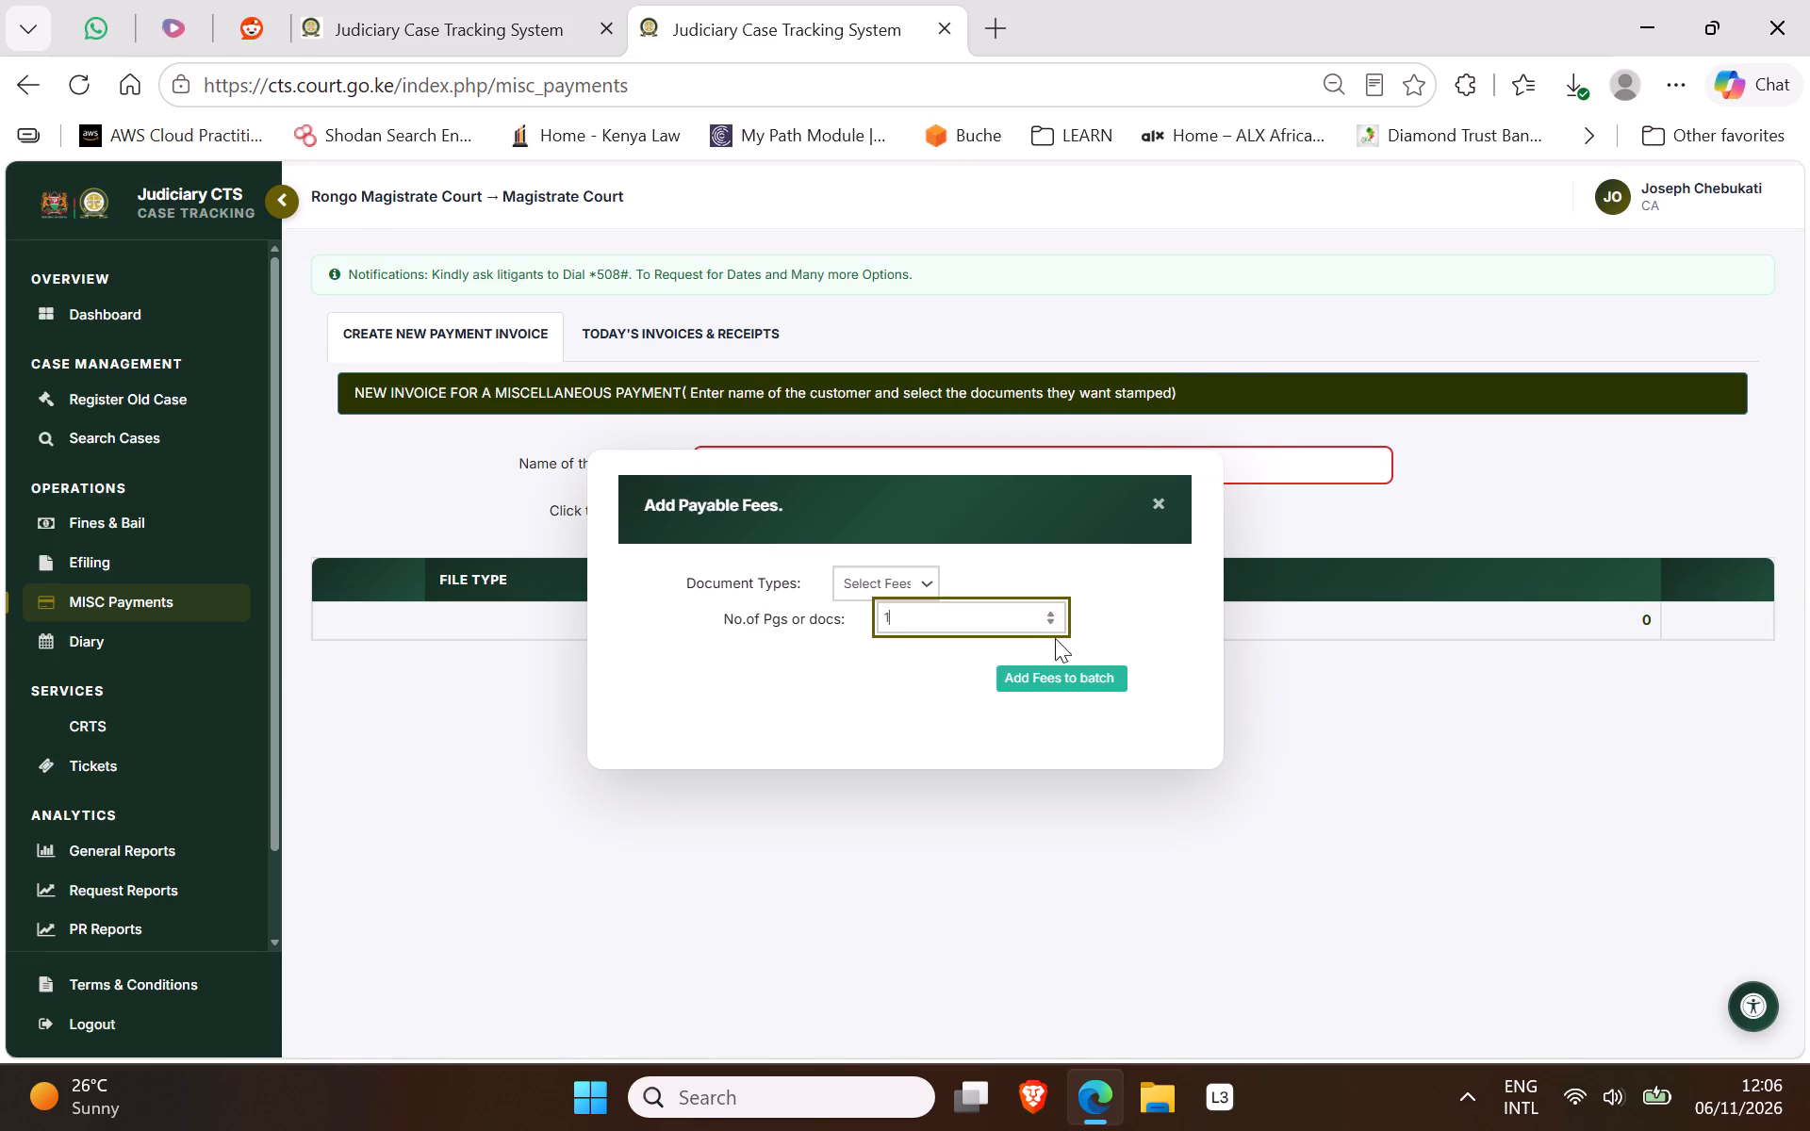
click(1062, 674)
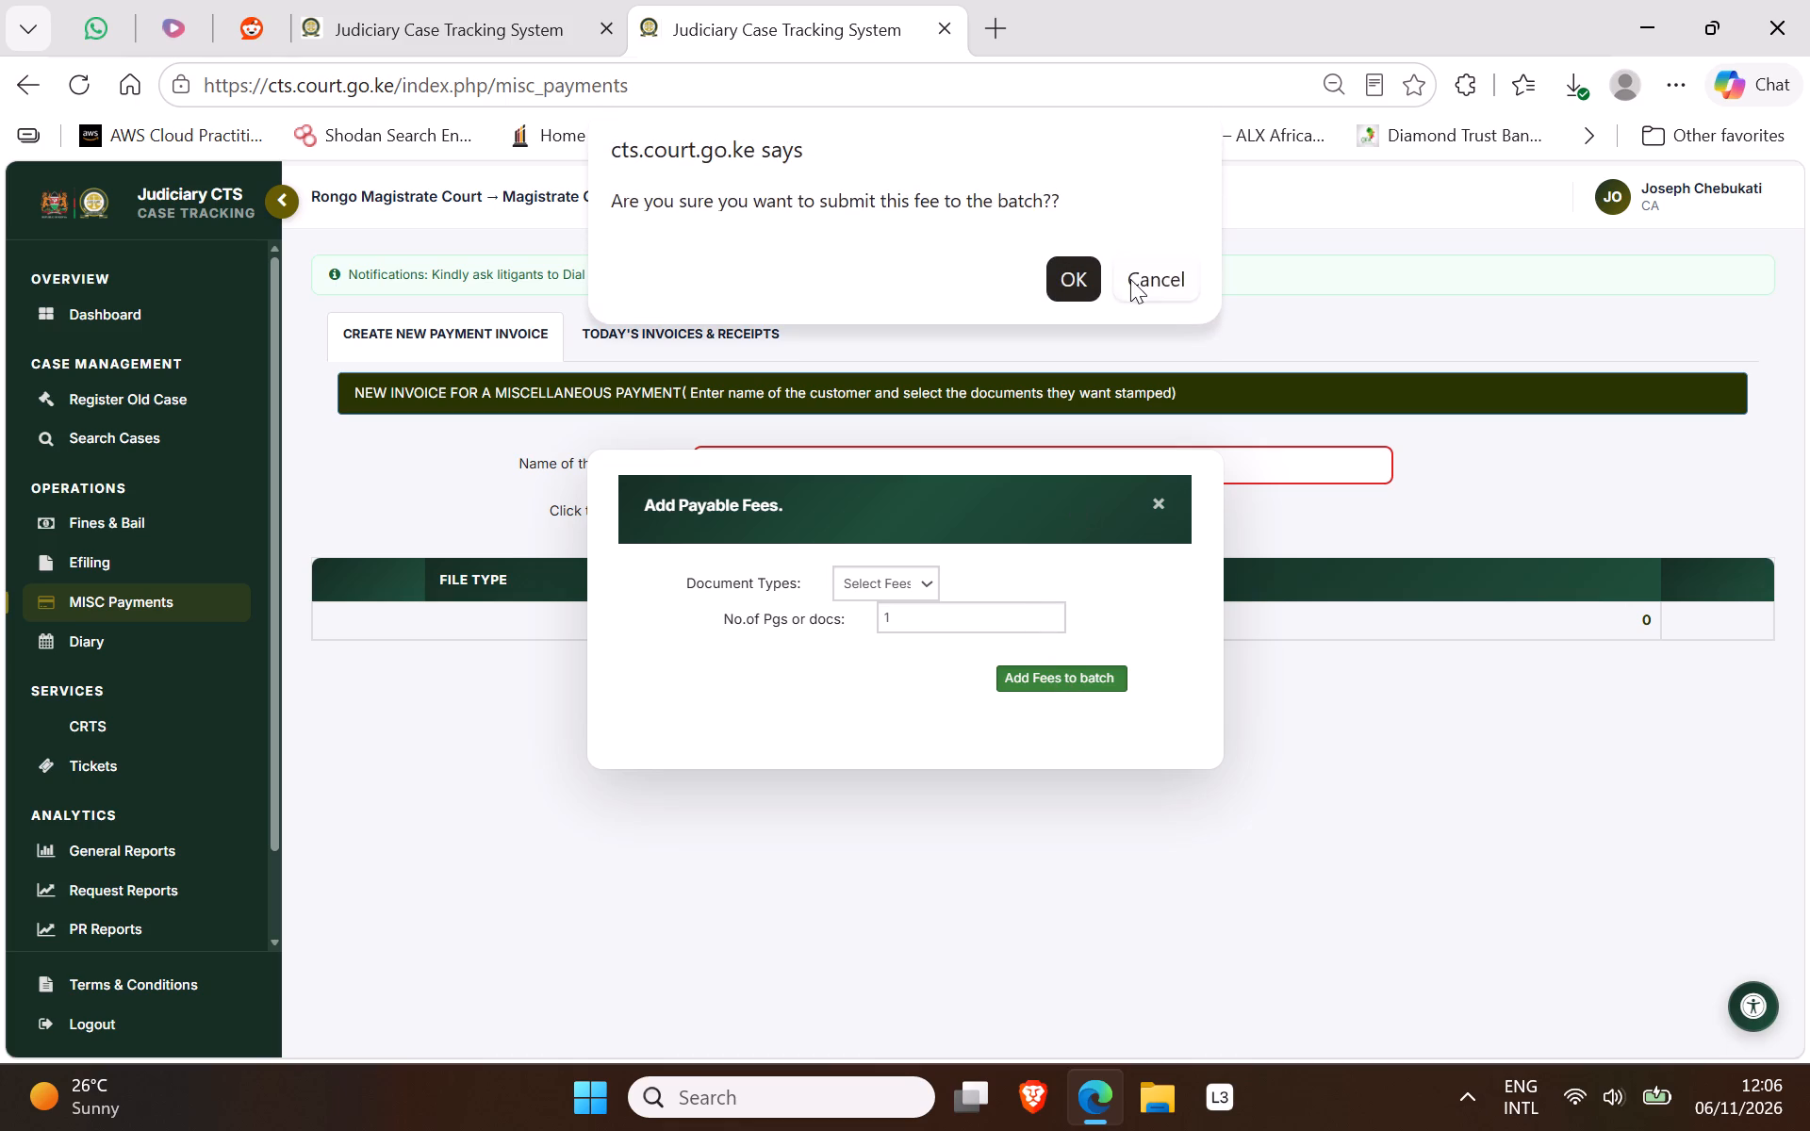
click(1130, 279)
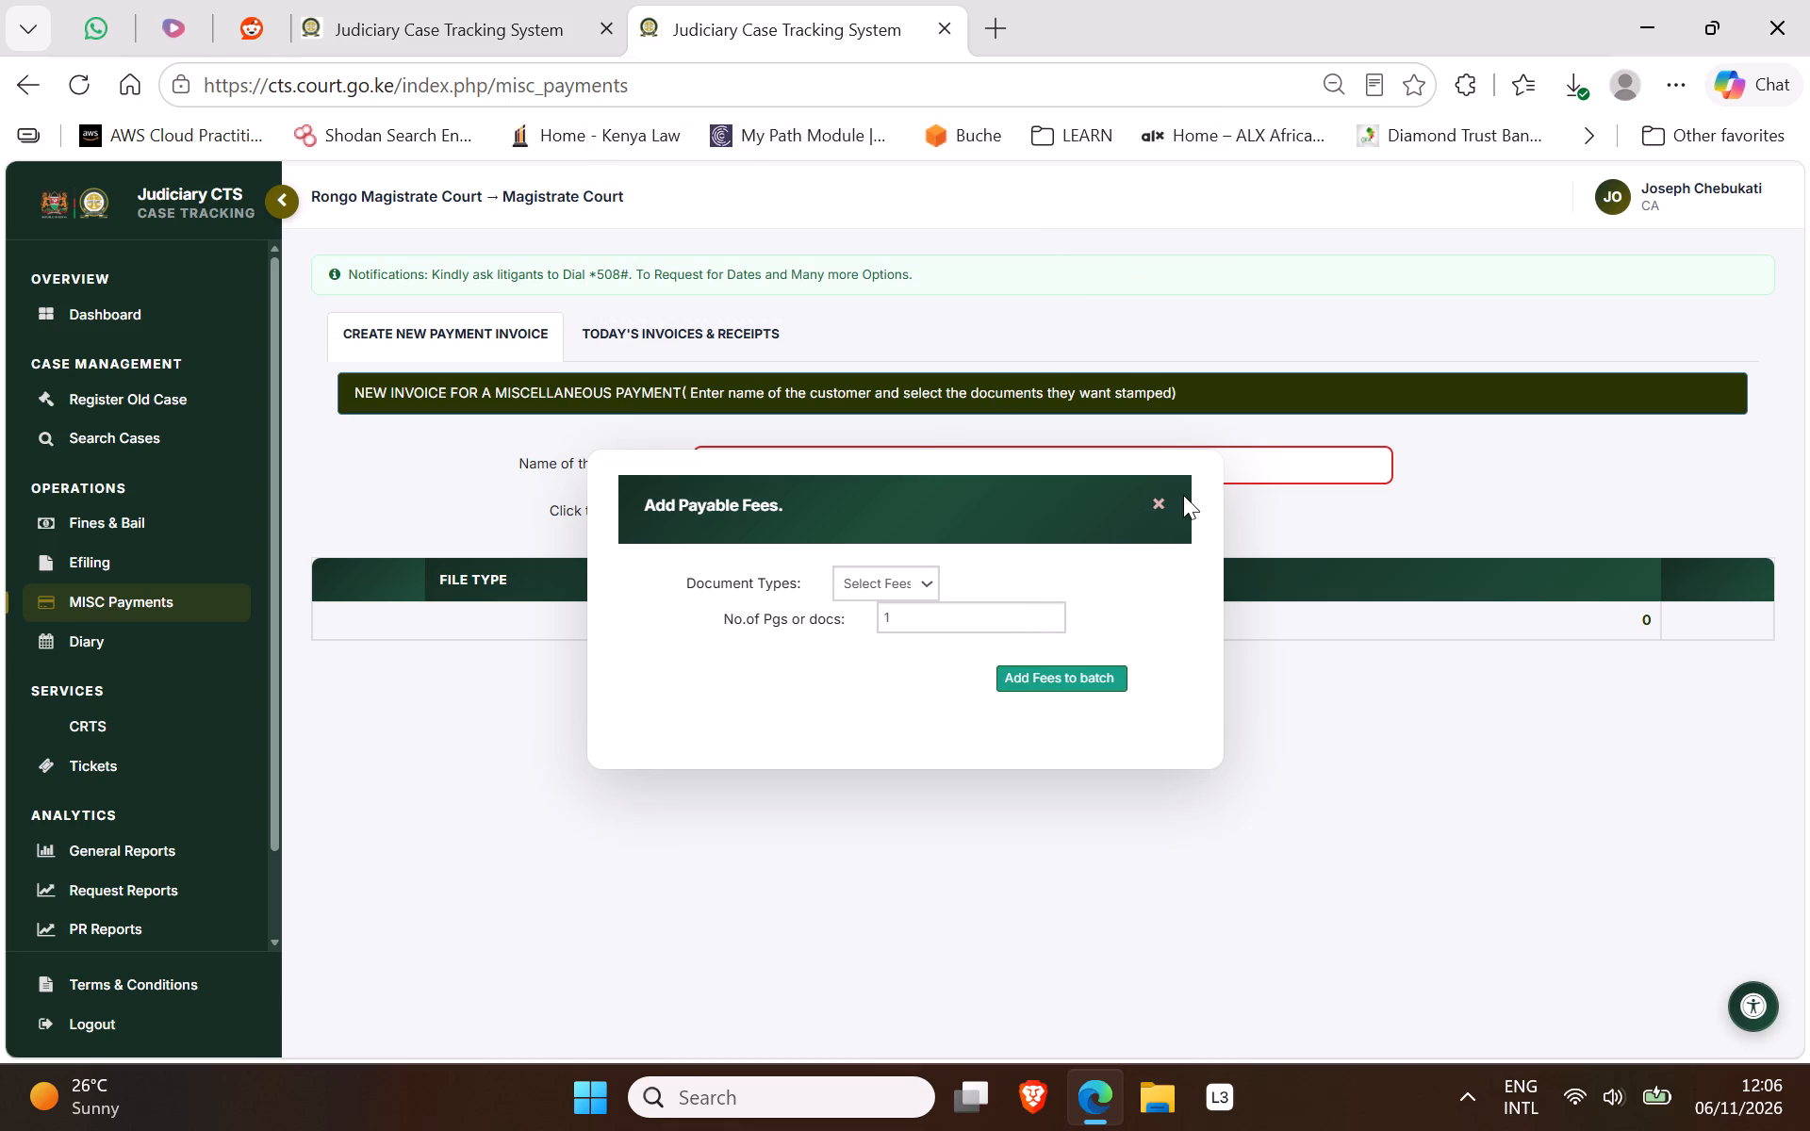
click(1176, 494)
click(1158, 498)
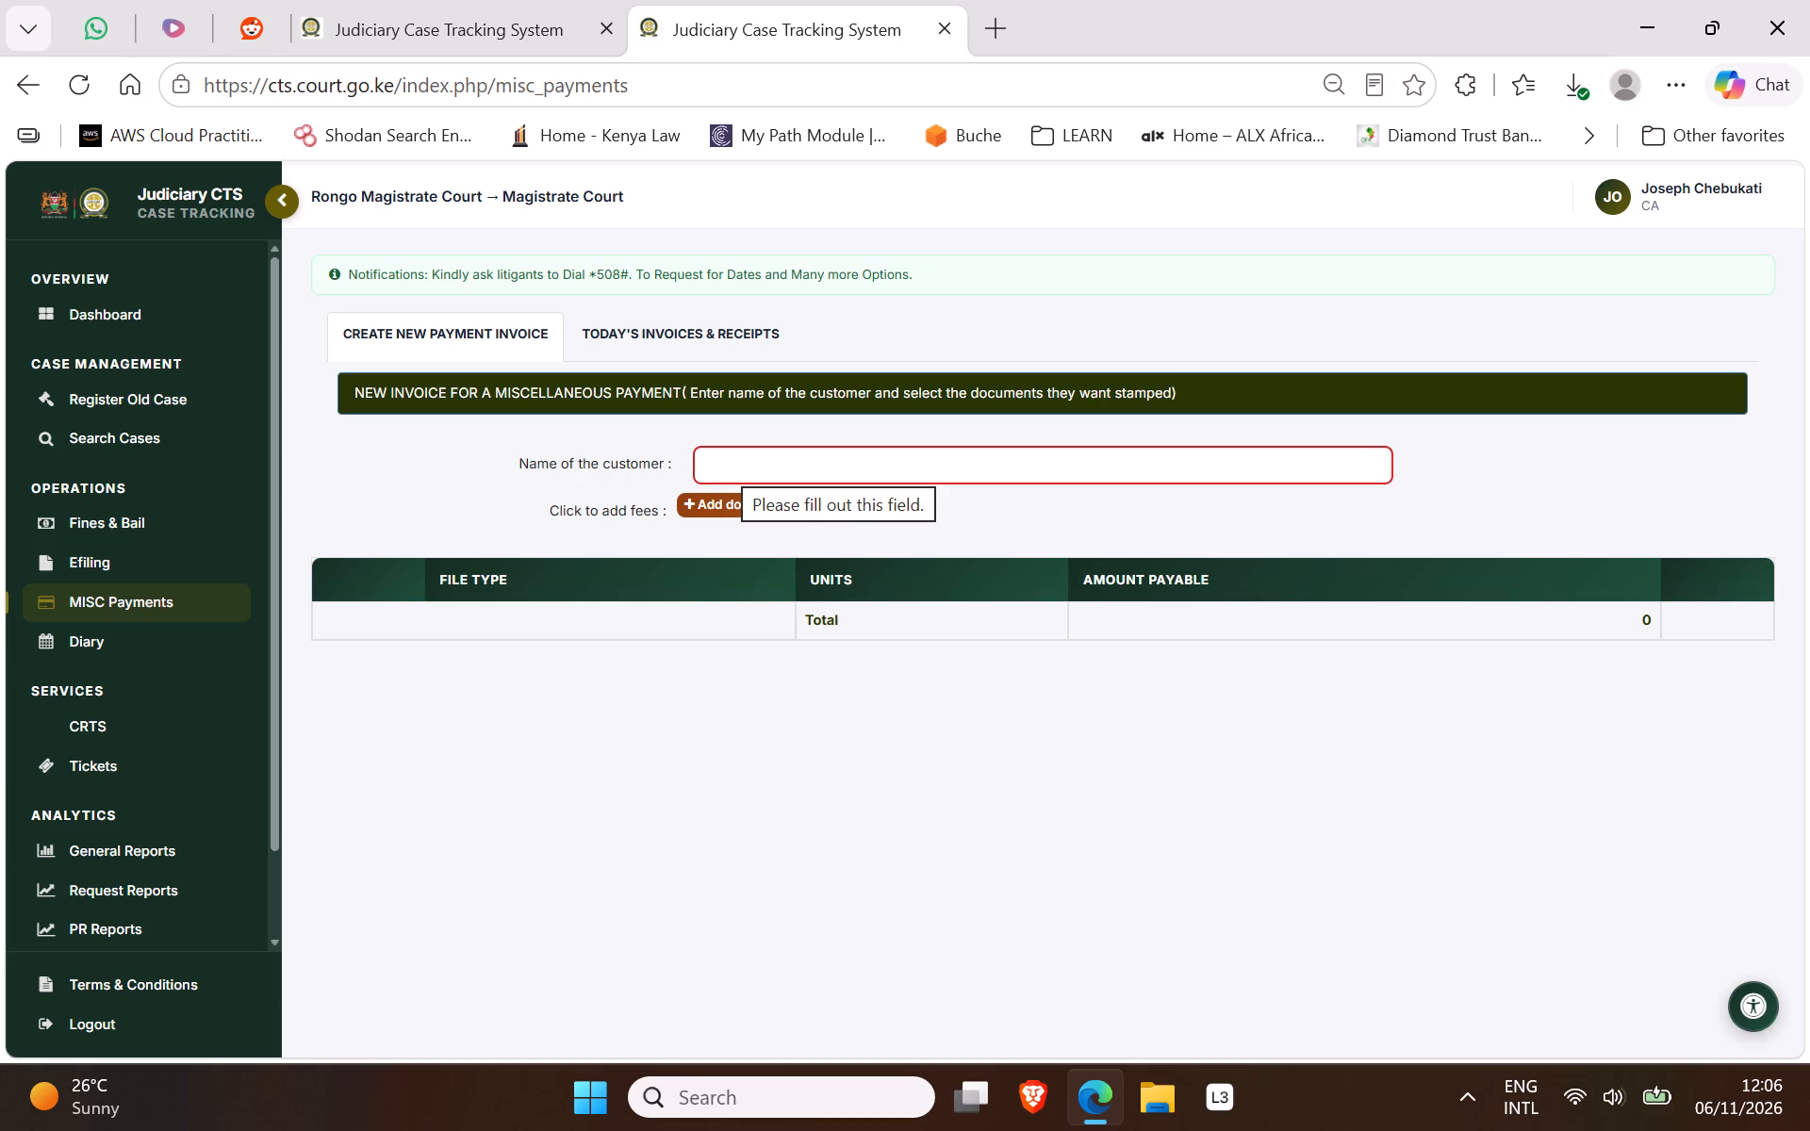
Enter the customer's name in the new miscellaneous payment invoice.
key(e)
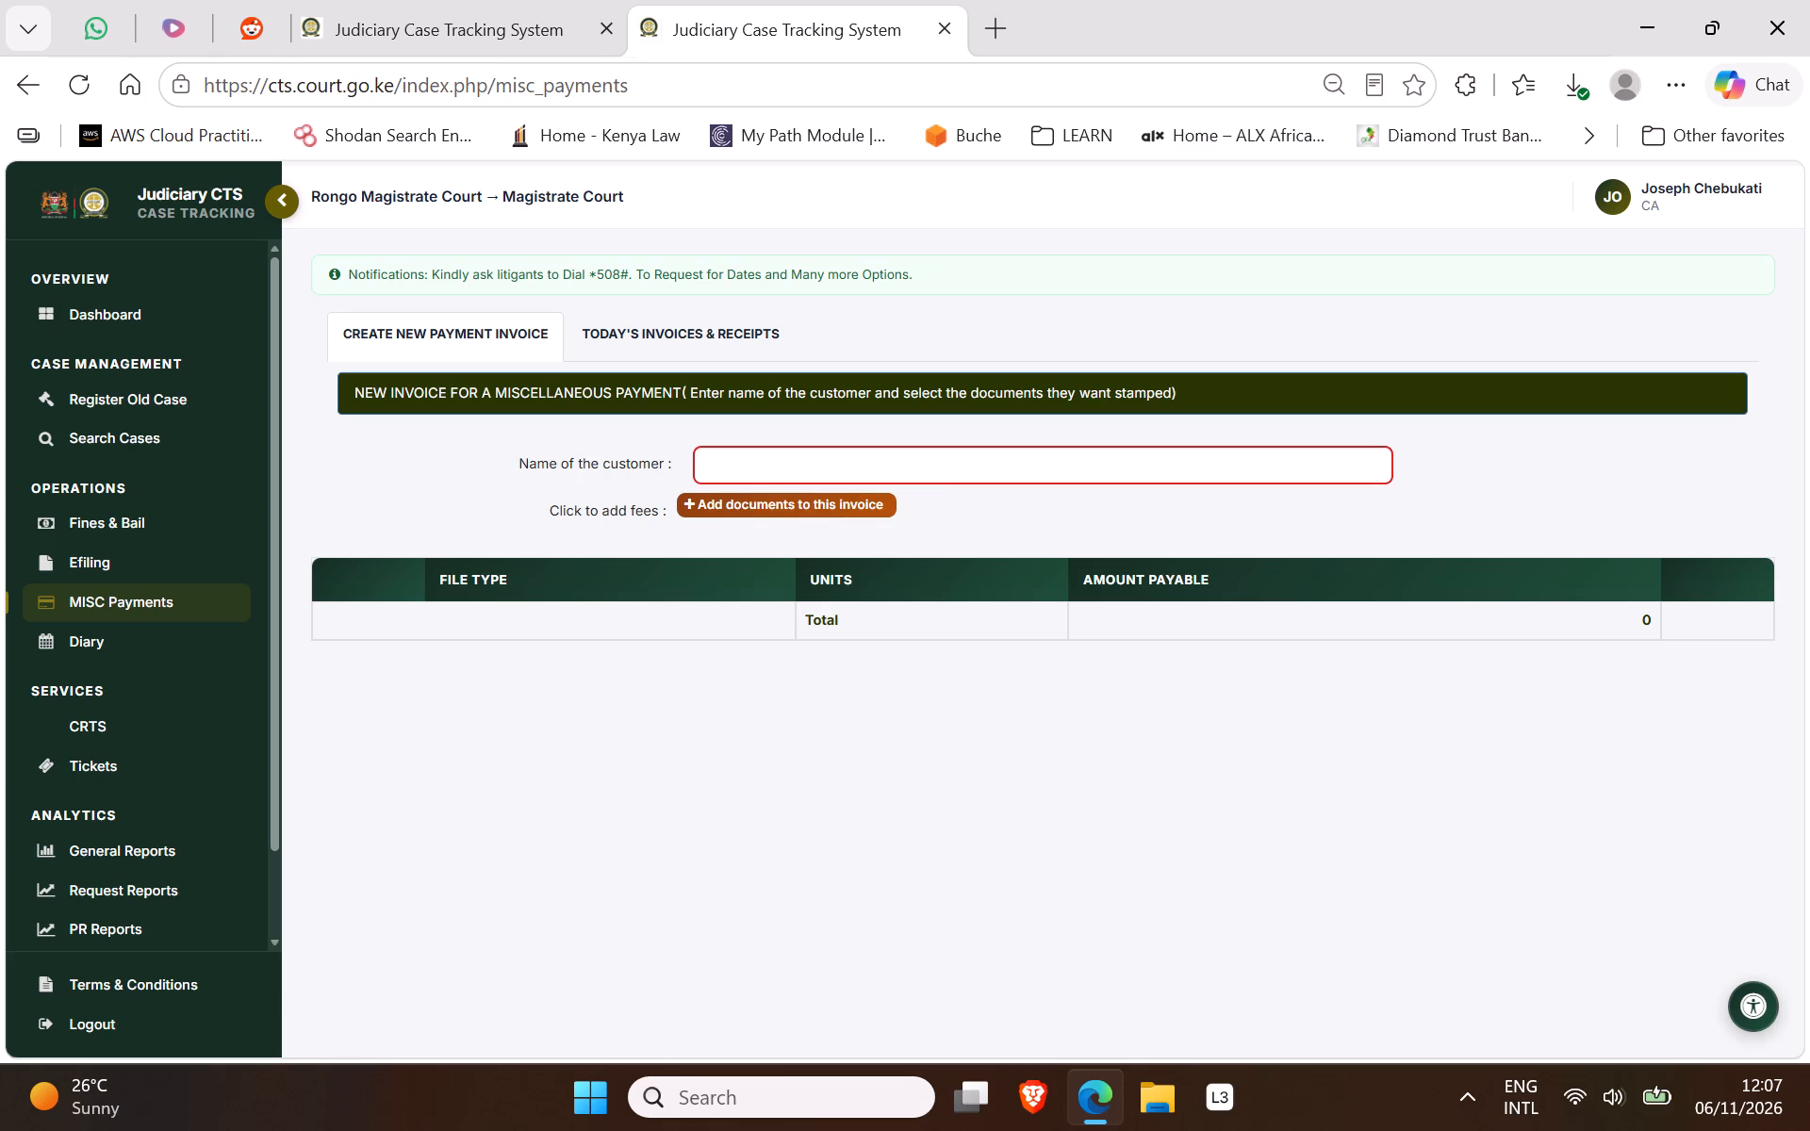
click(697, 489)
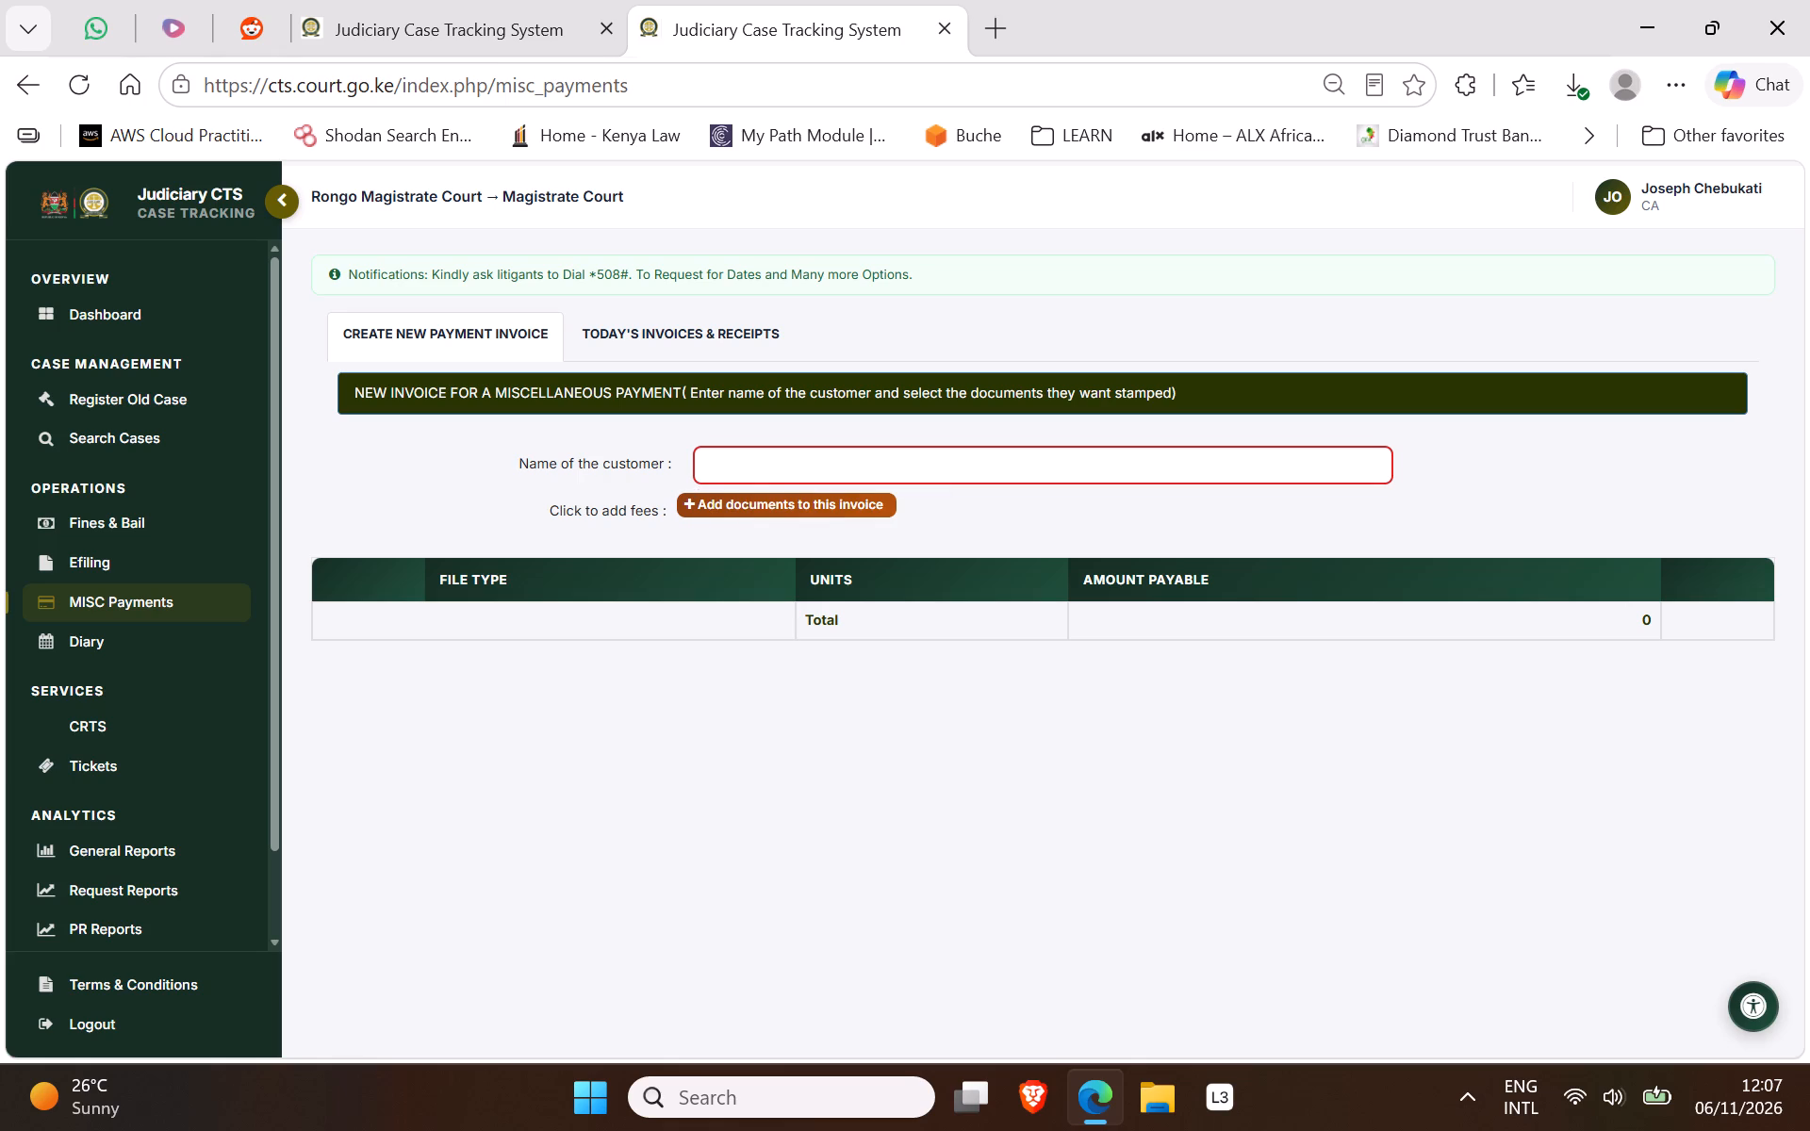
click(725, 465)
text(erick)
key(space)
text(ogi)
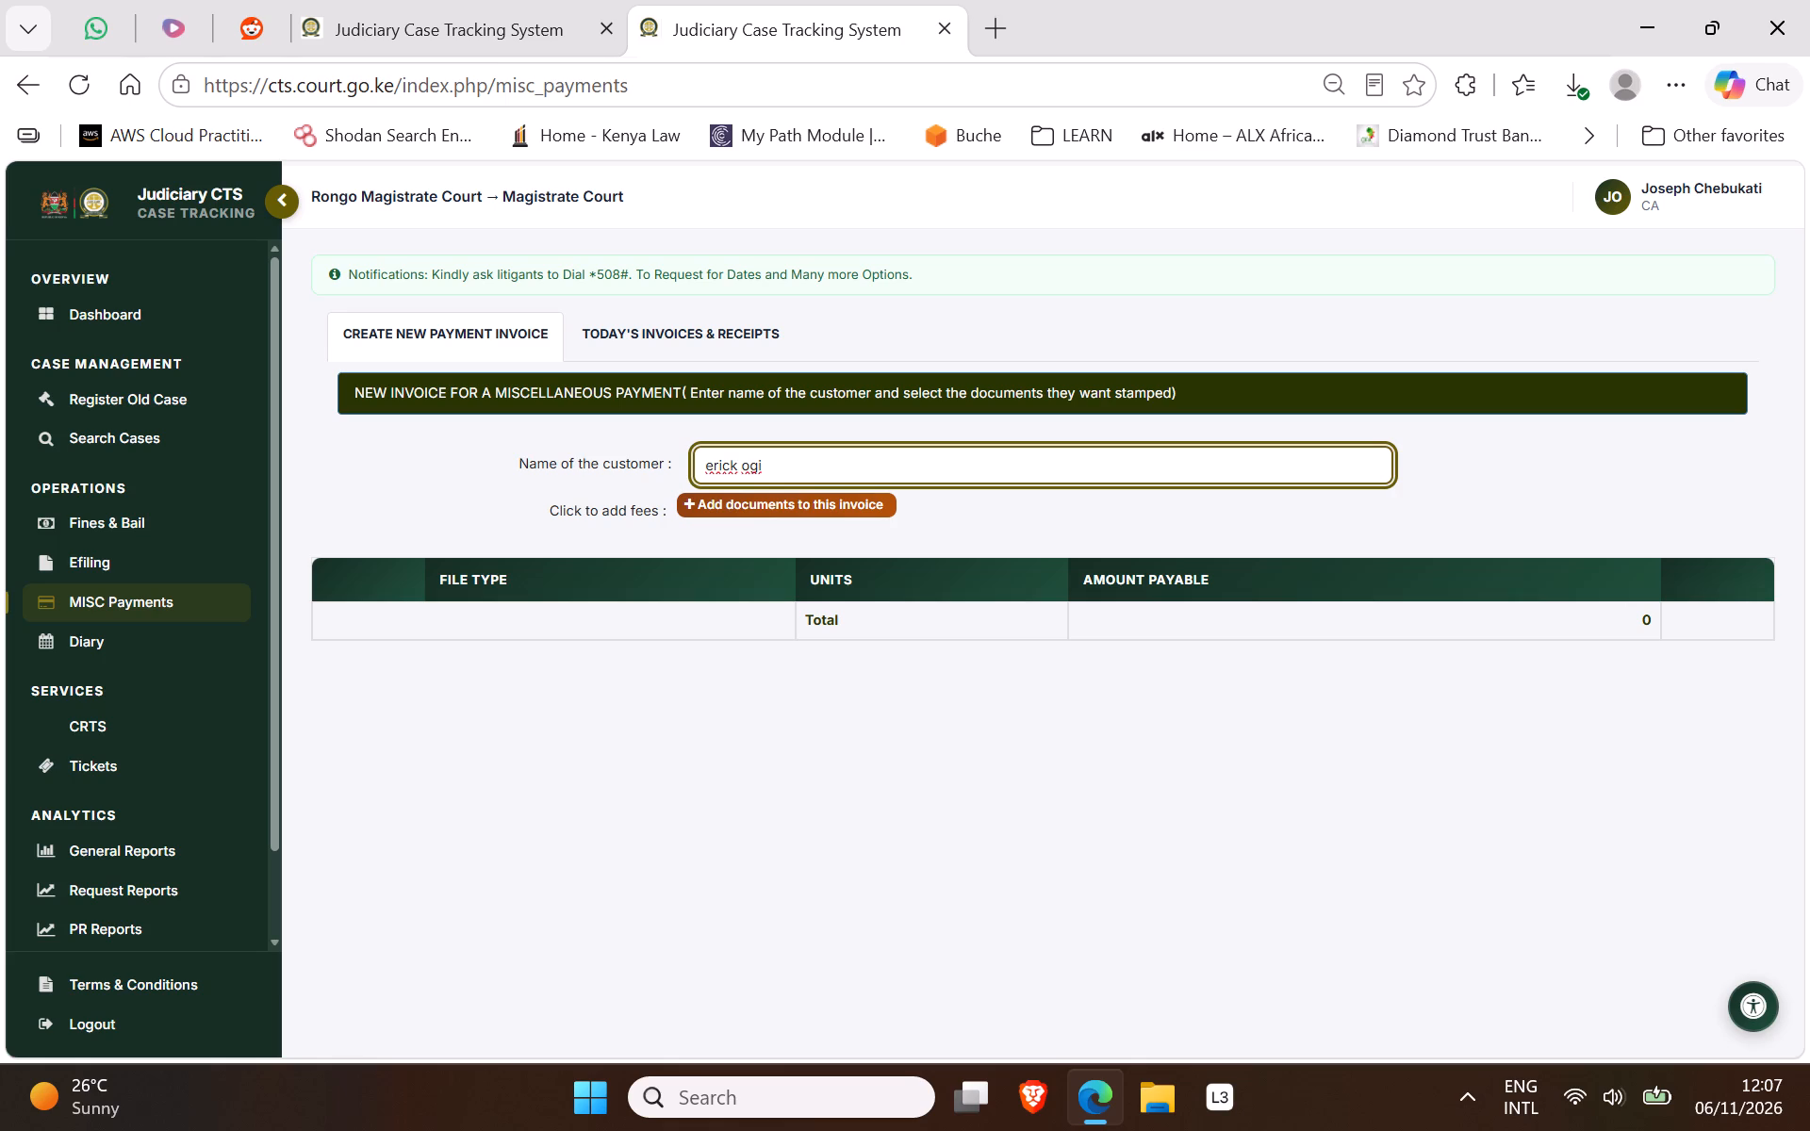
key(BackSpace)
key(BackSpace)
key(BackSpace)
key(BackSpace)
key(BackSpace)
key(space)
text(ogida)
Add a Certification of Documents (Per Request) fee for 1 document to the invoice batch.
click(743, 505)
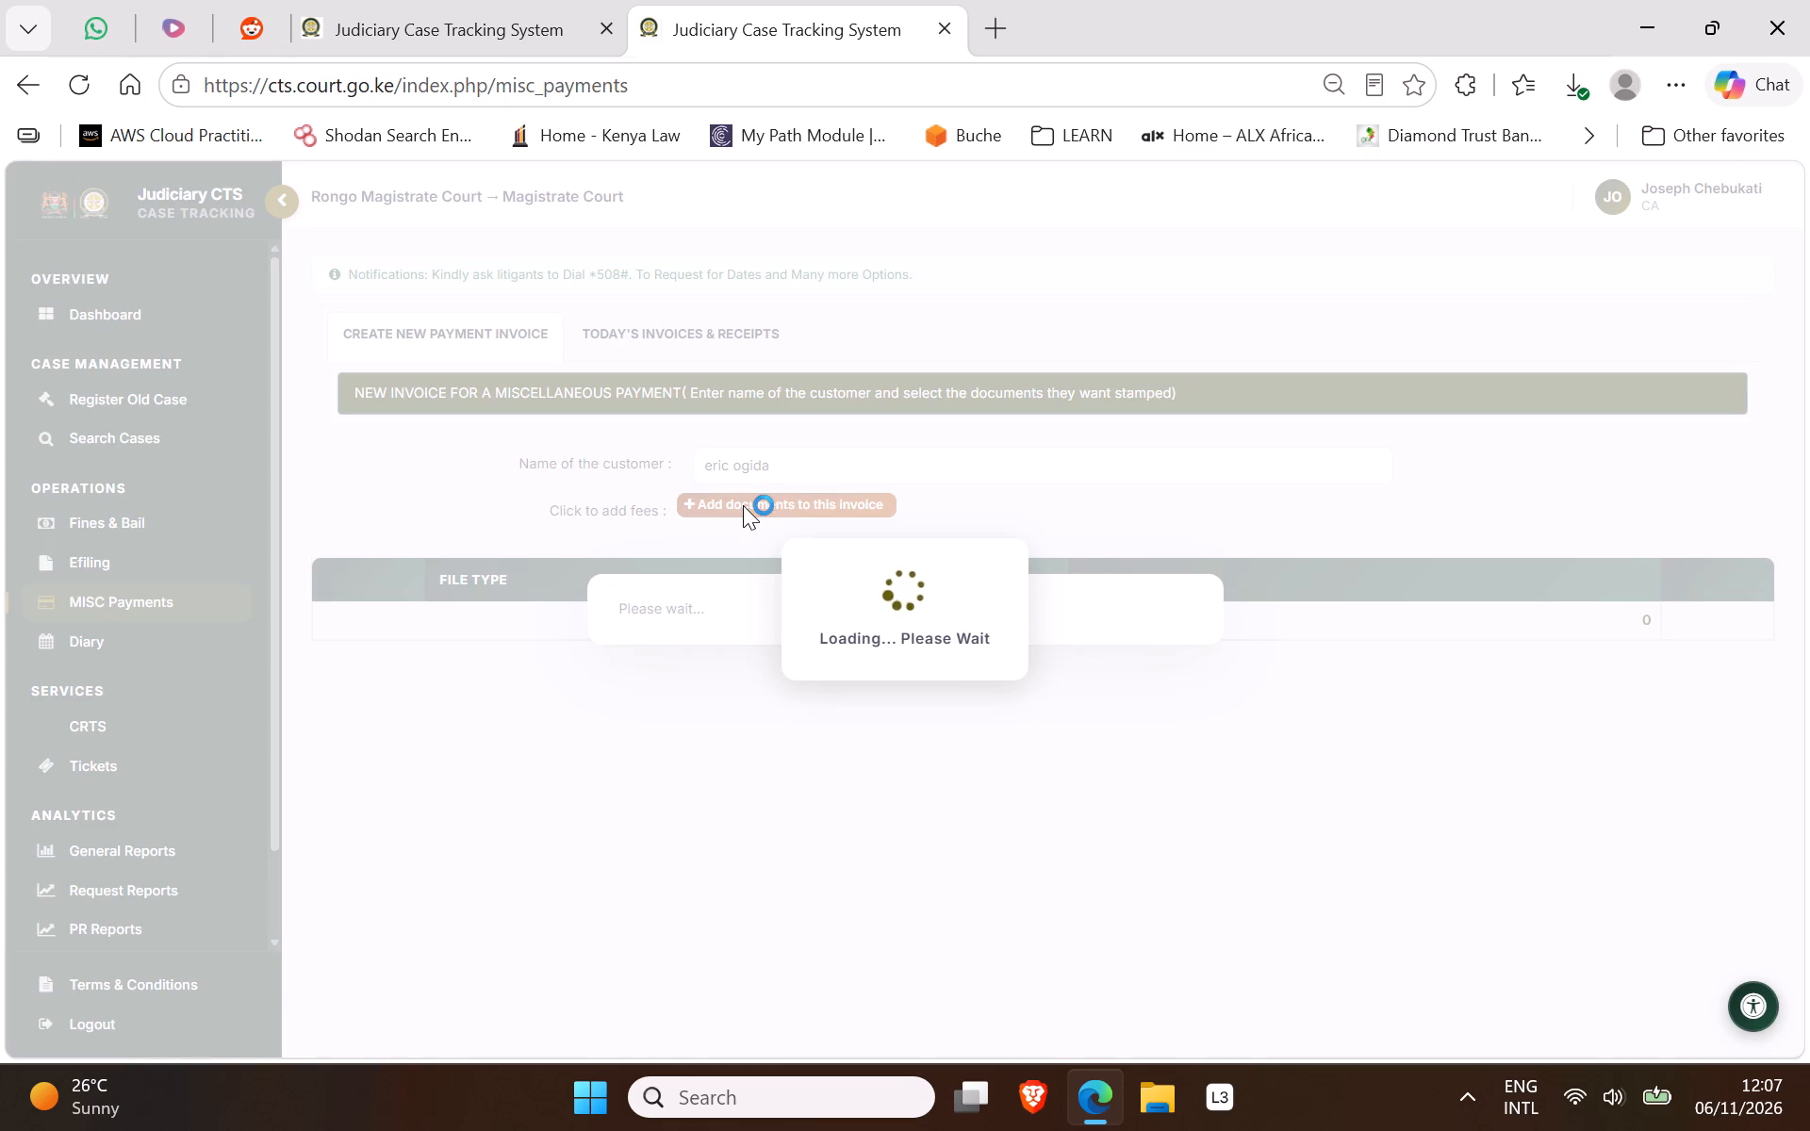
click(919, 569)
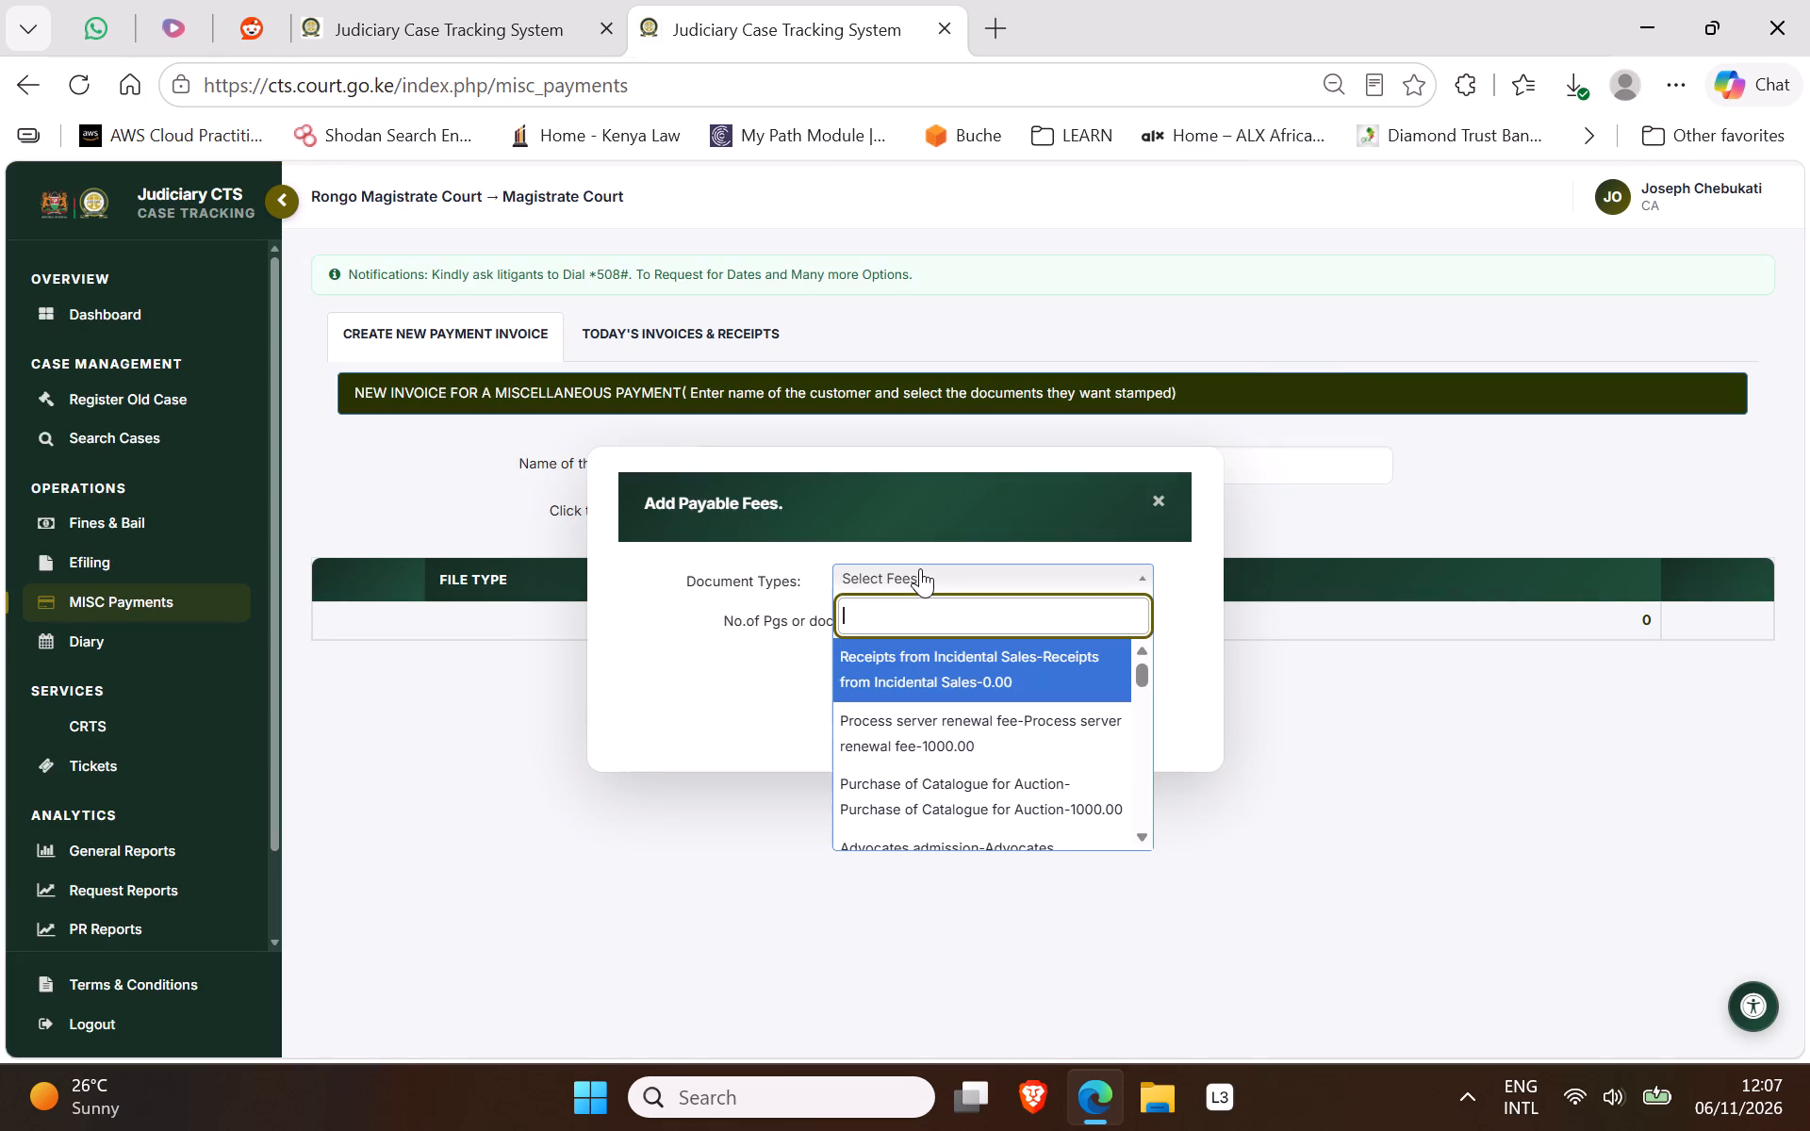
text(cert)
click(980, 658)
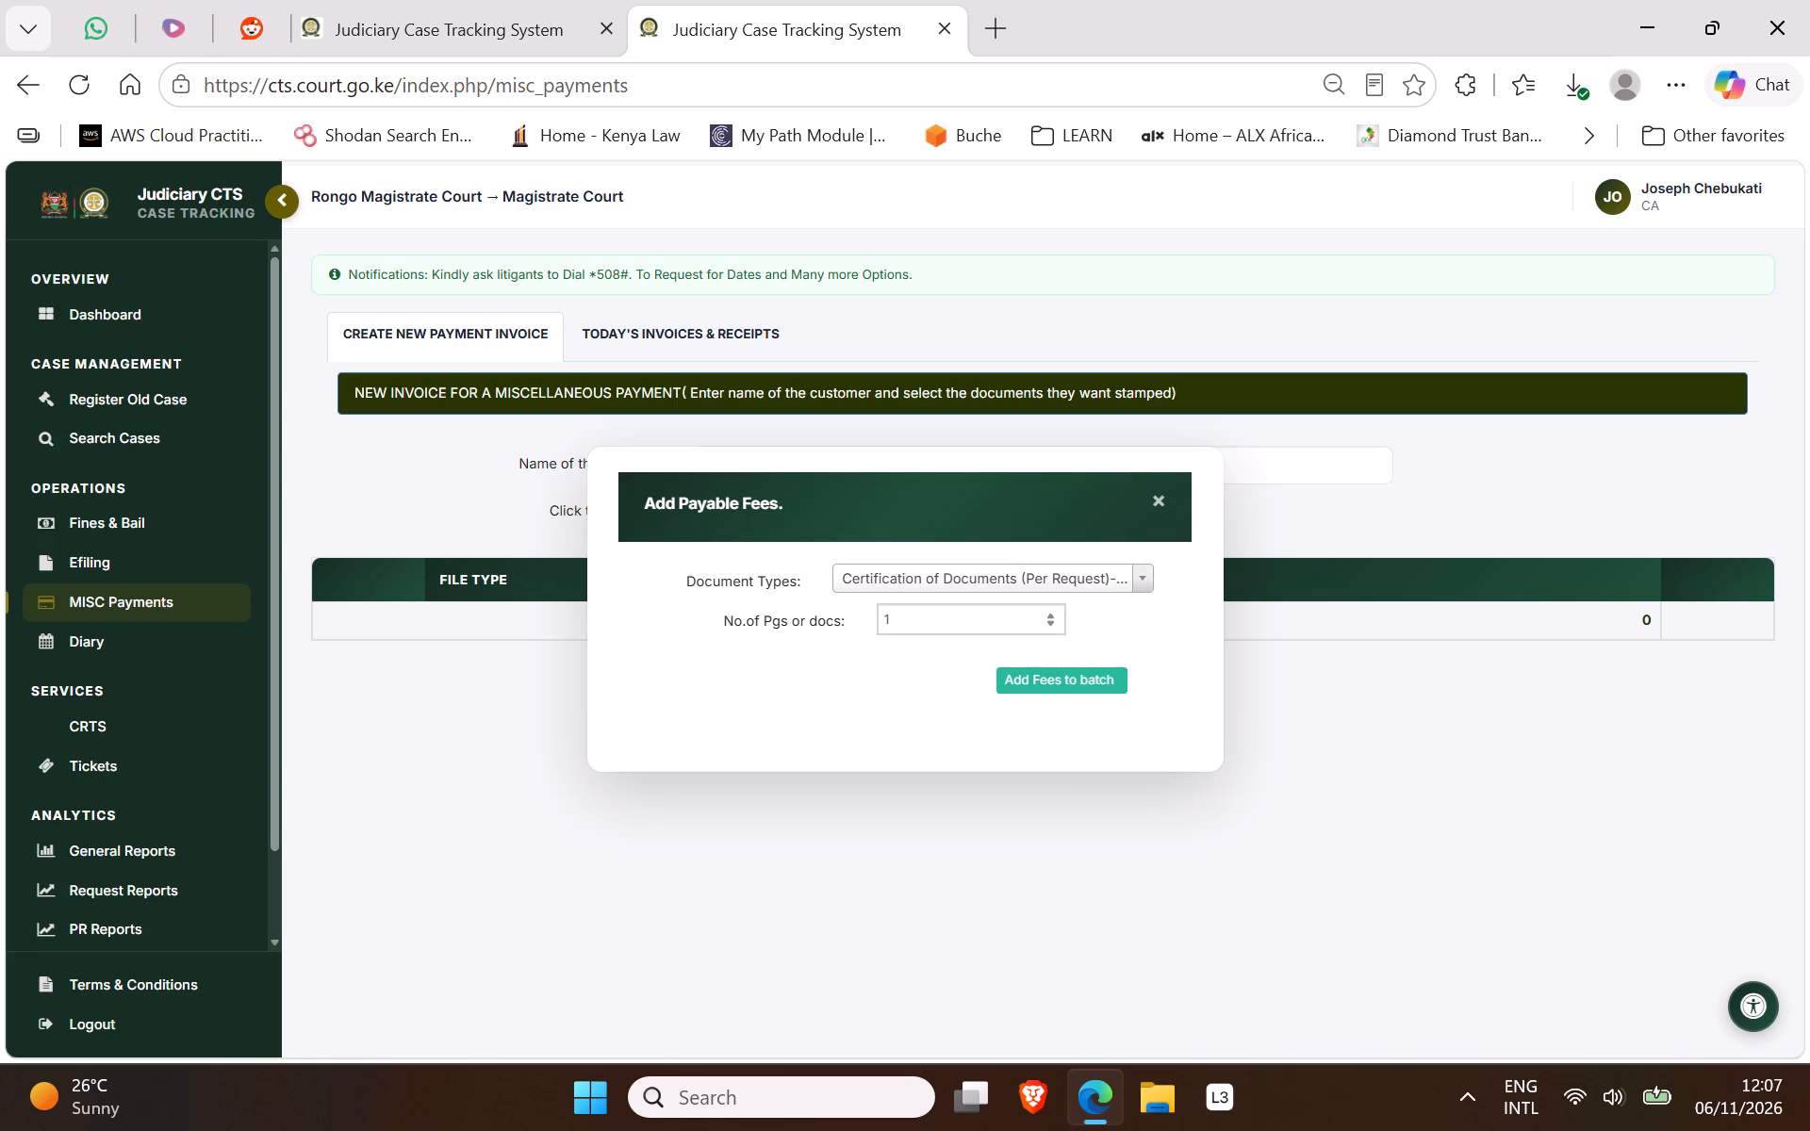
click(1065, 679)
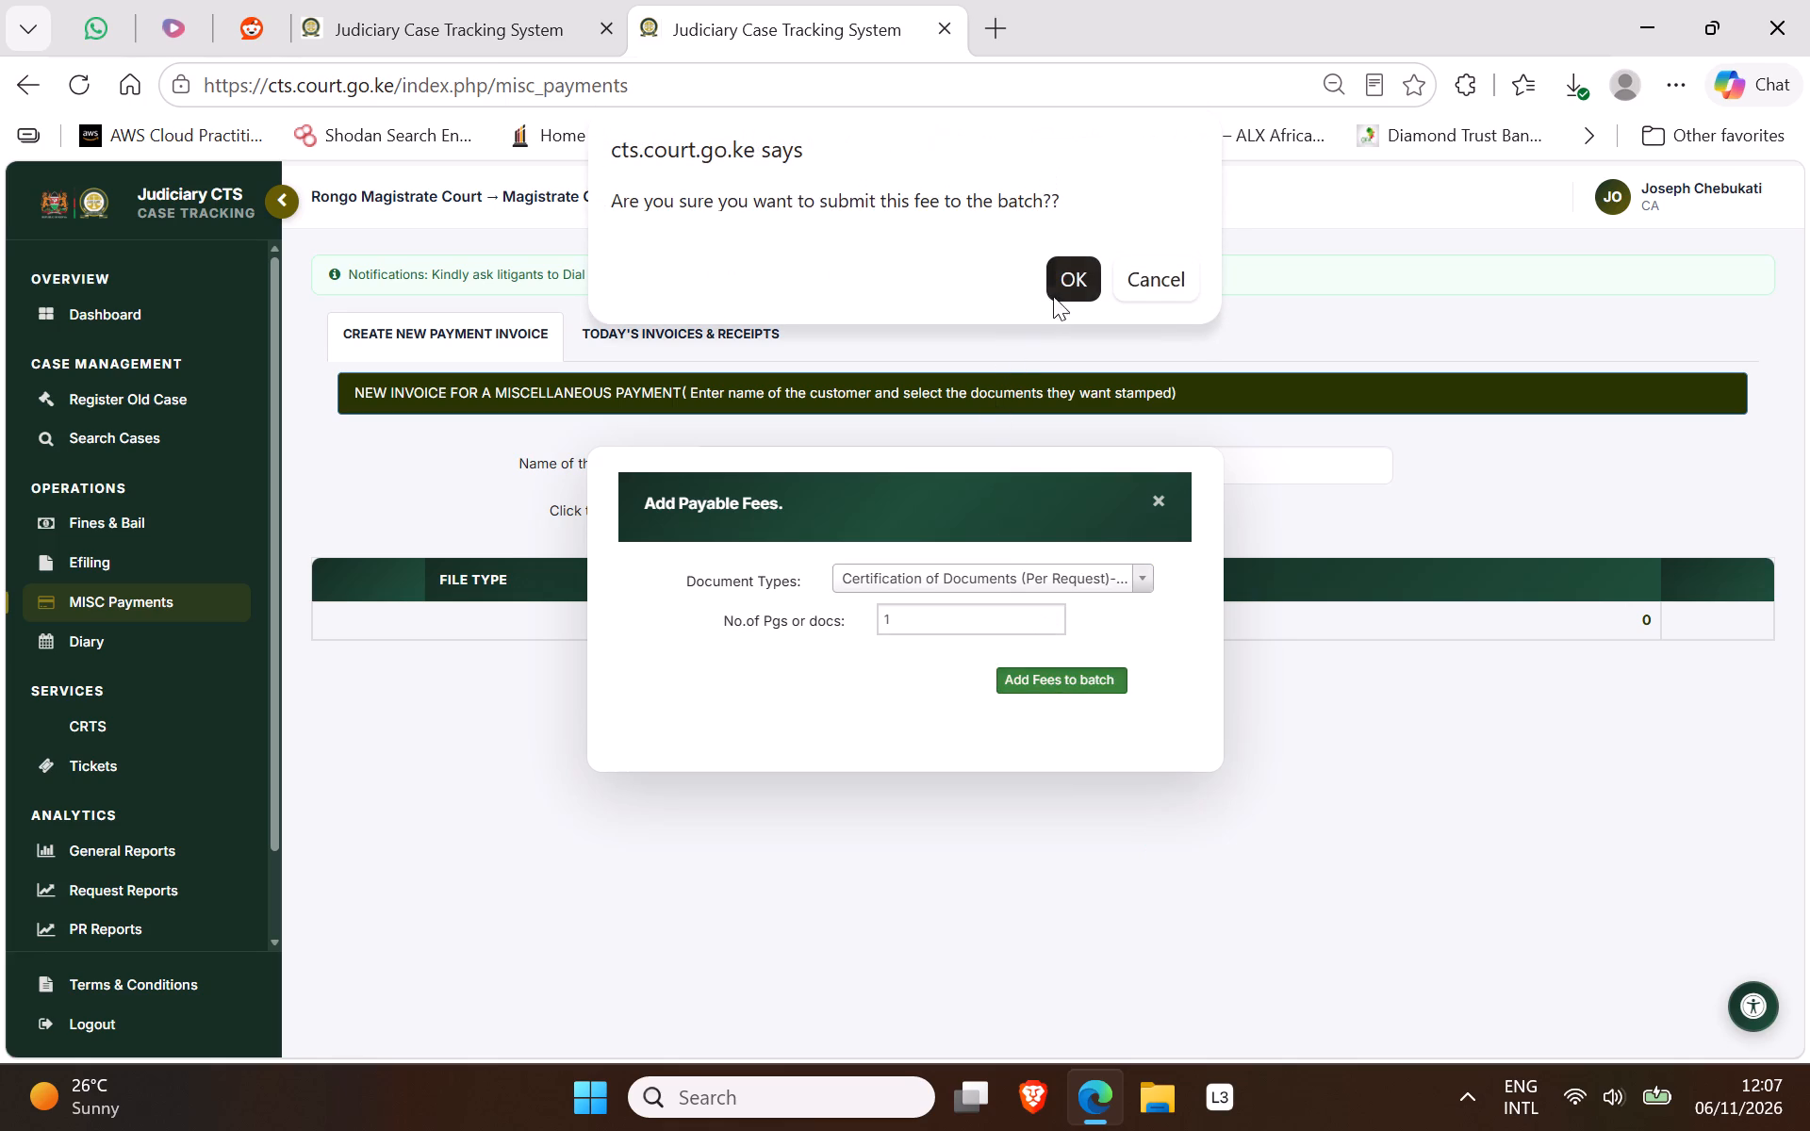
click(1072, 282)
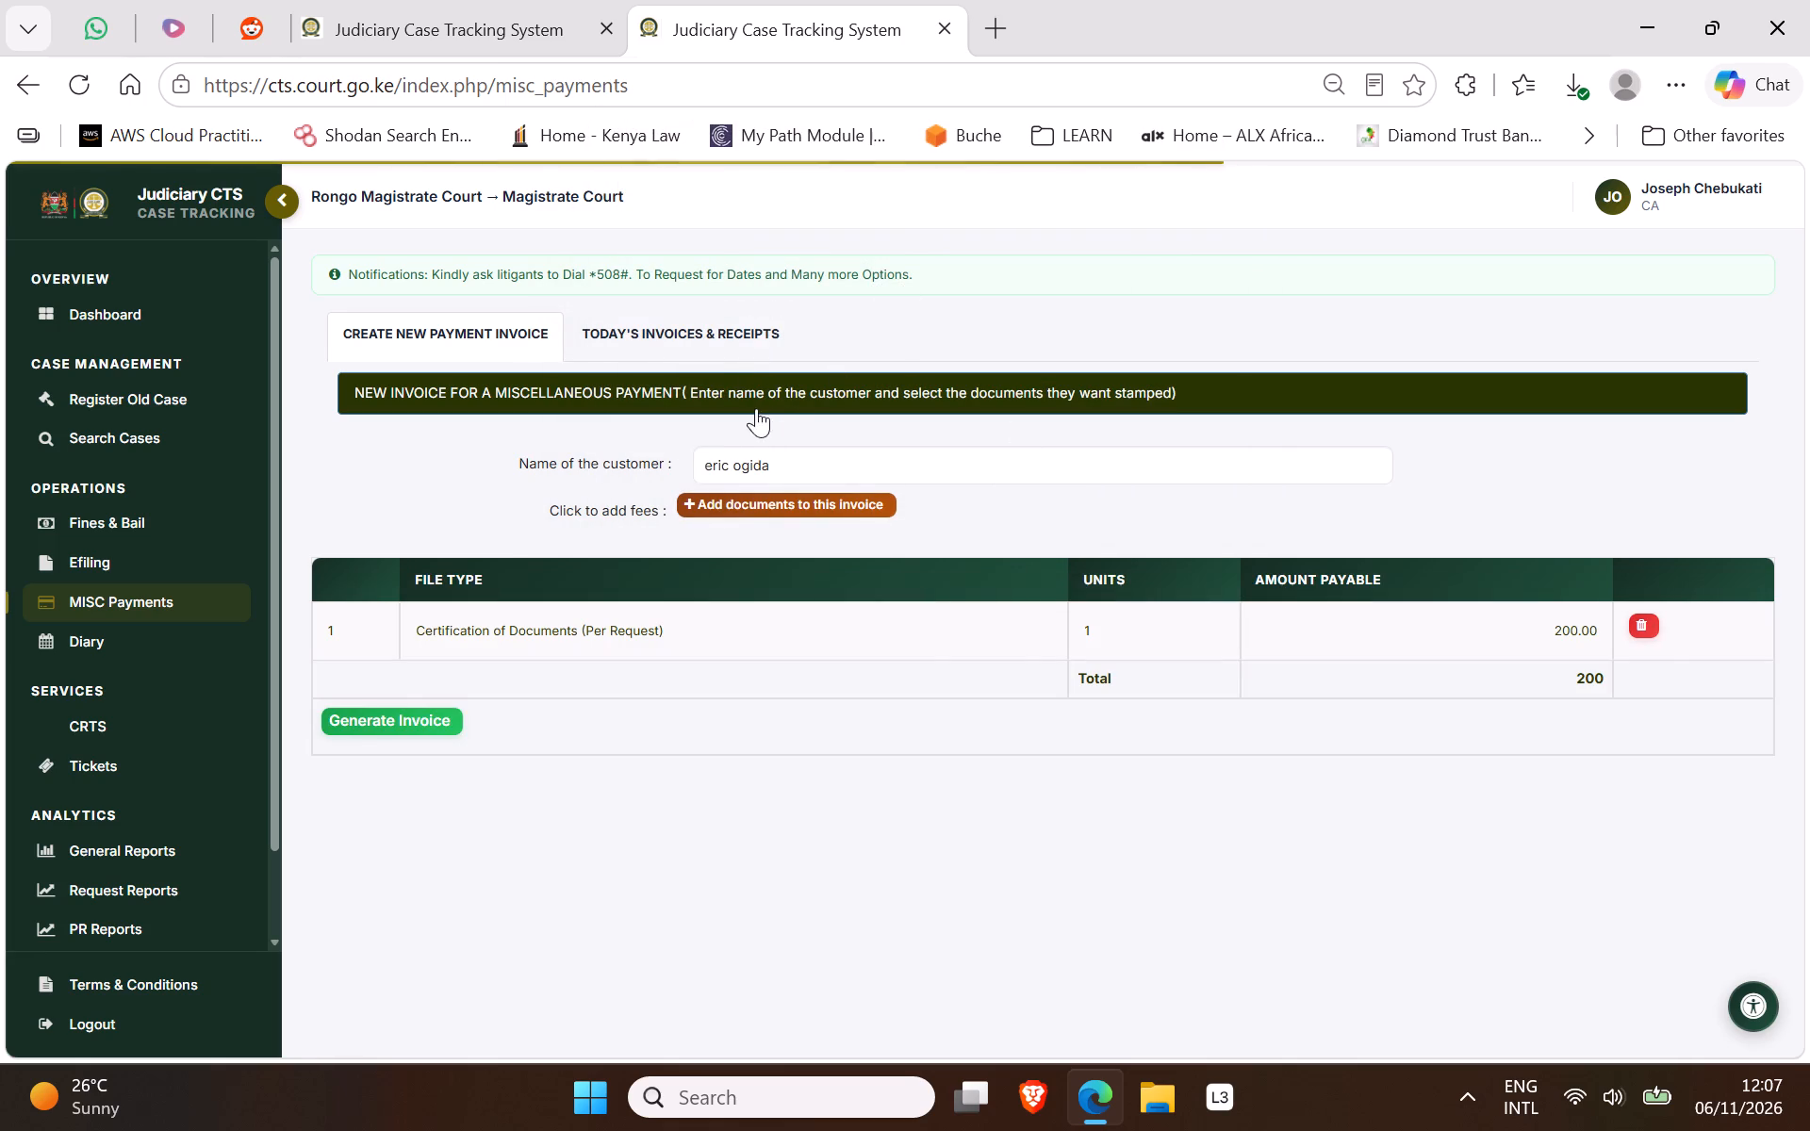
Check today's invoices and receipts before and after reloading the page, and return to the new payment invoice form.
click(727, 327)
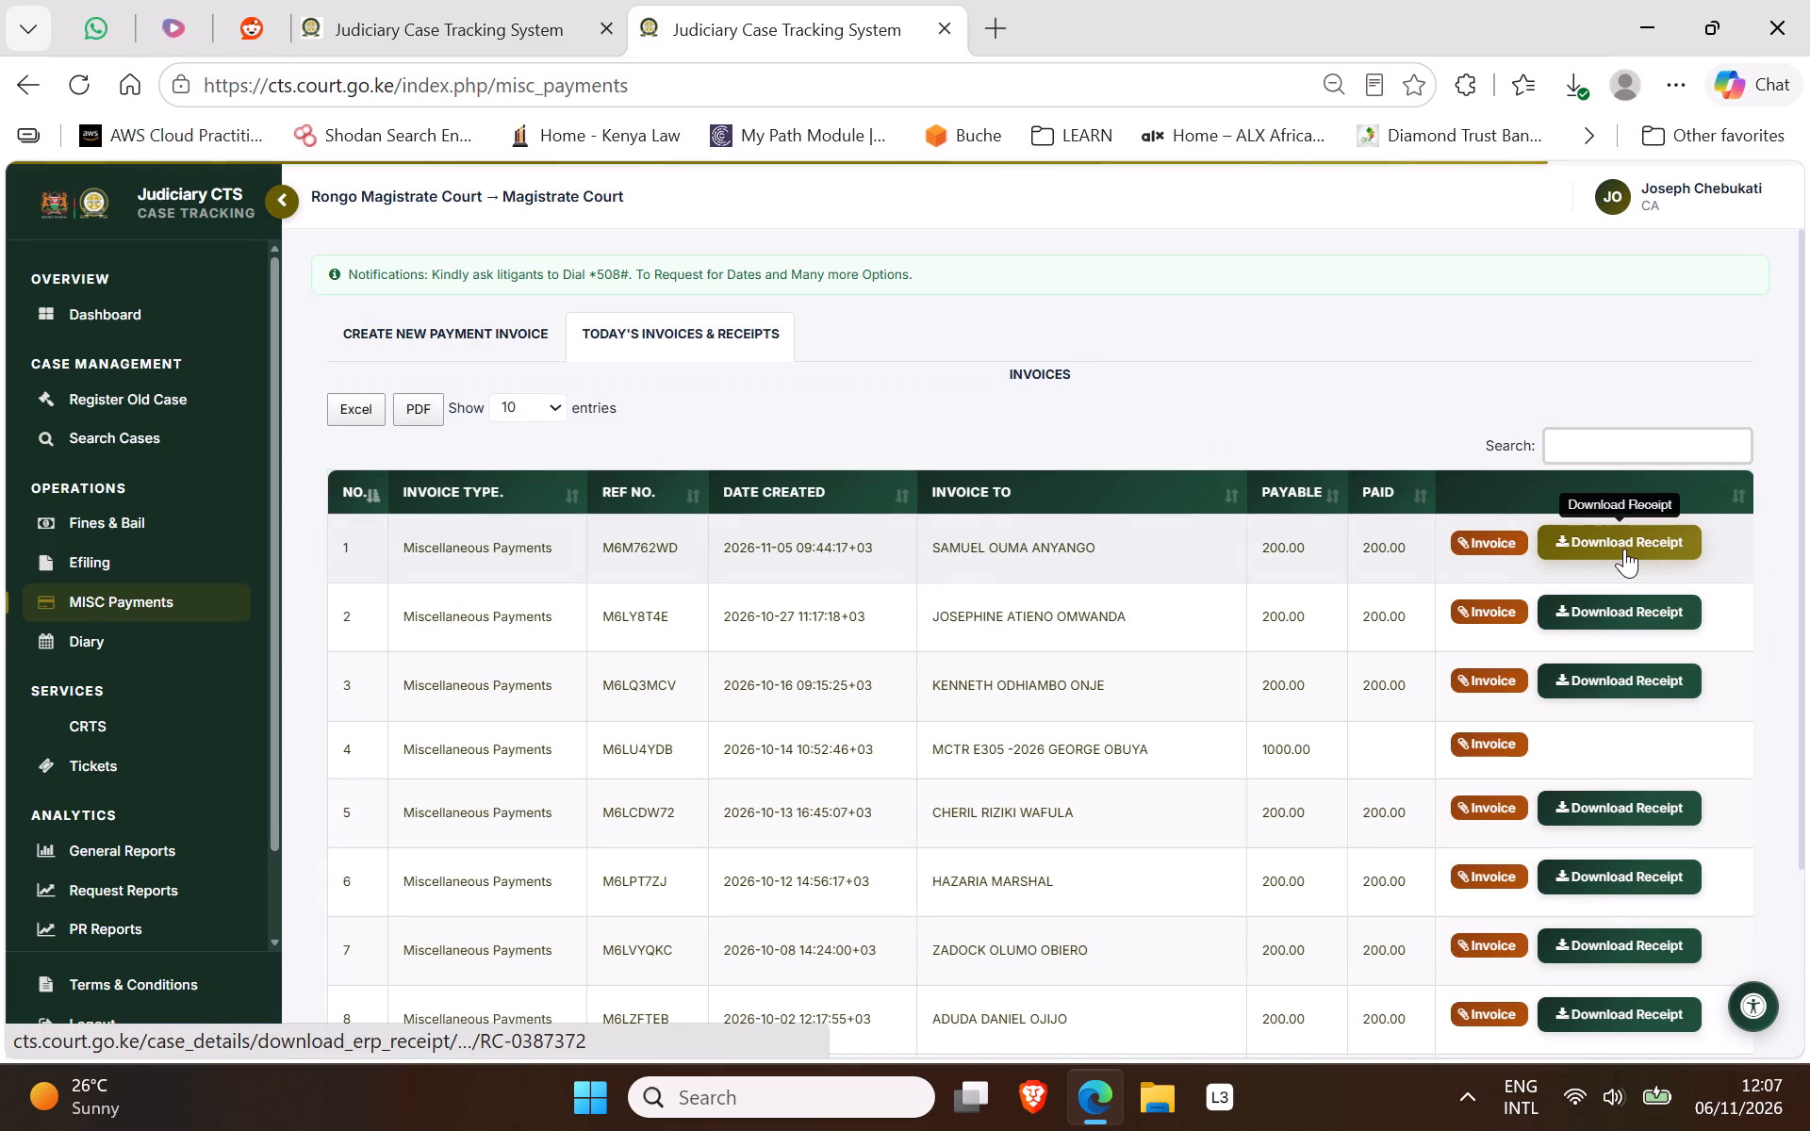
click(454, 333)
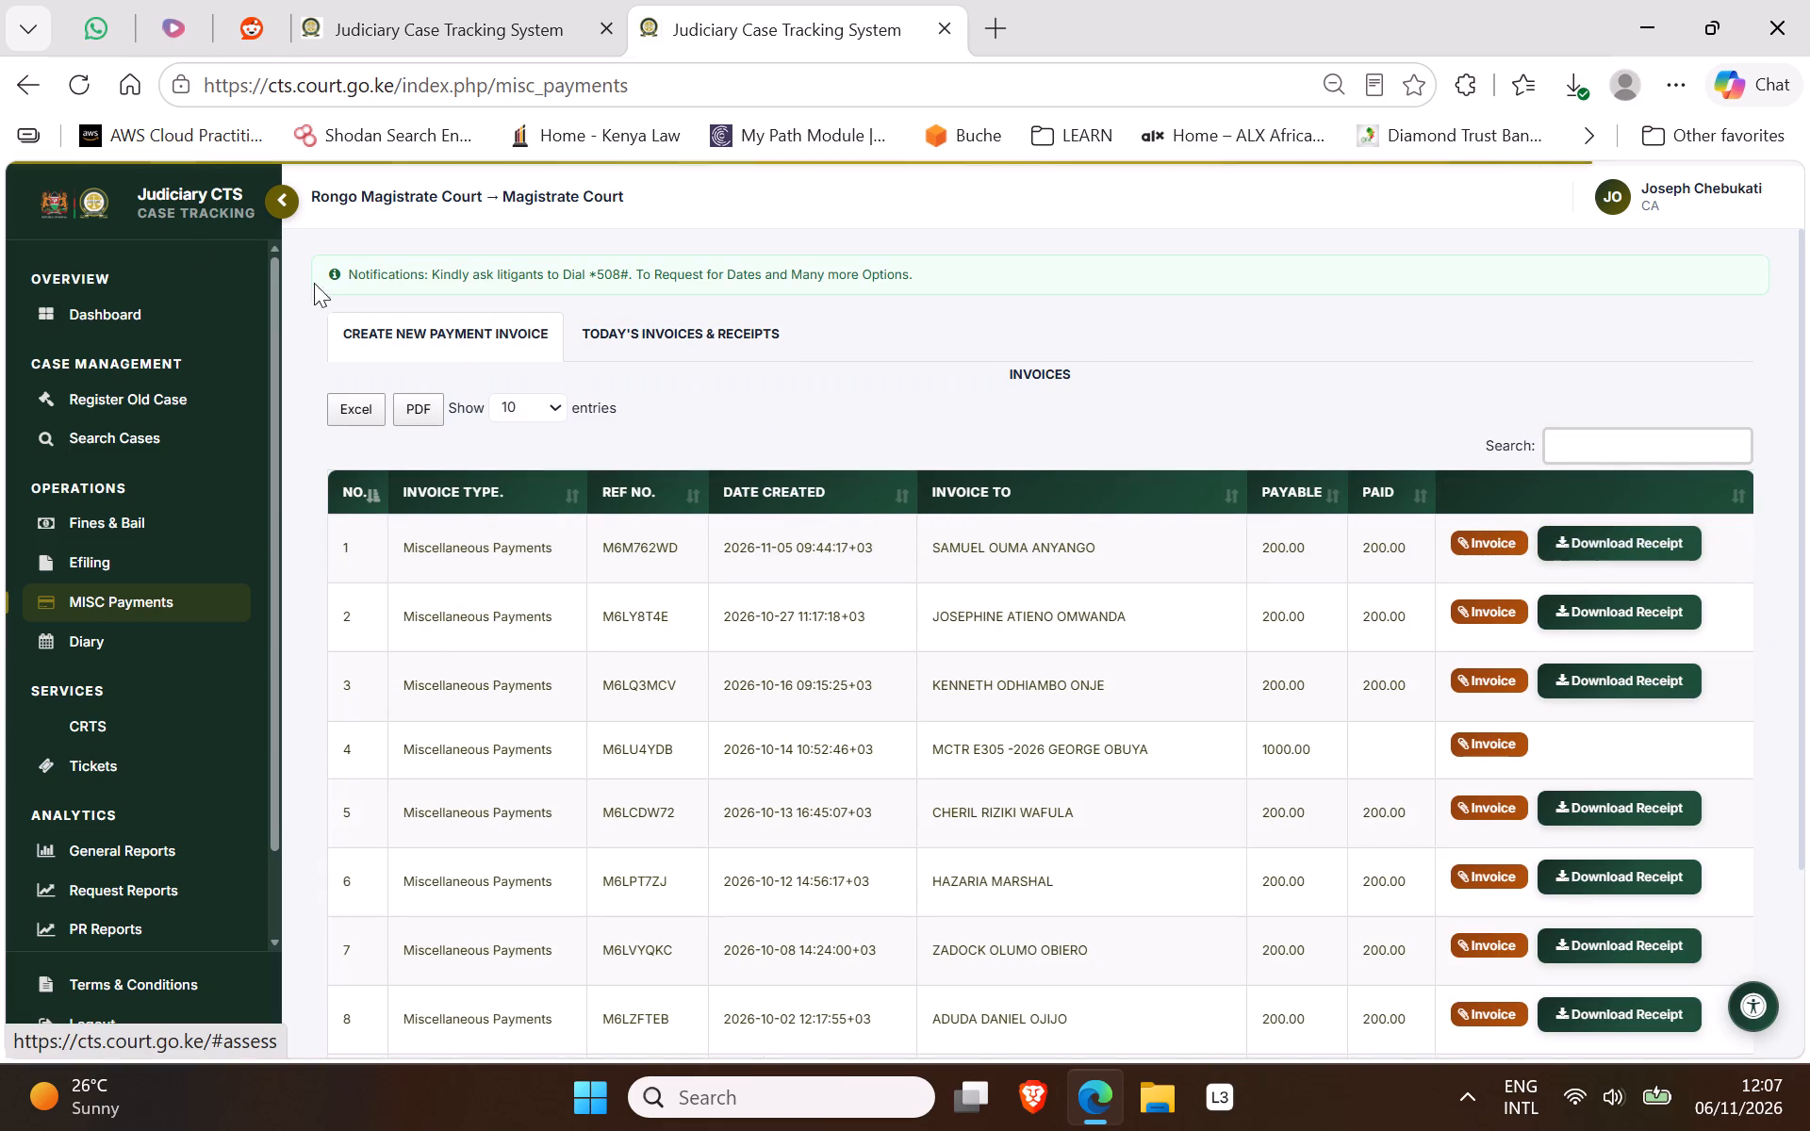
click(69, 83)
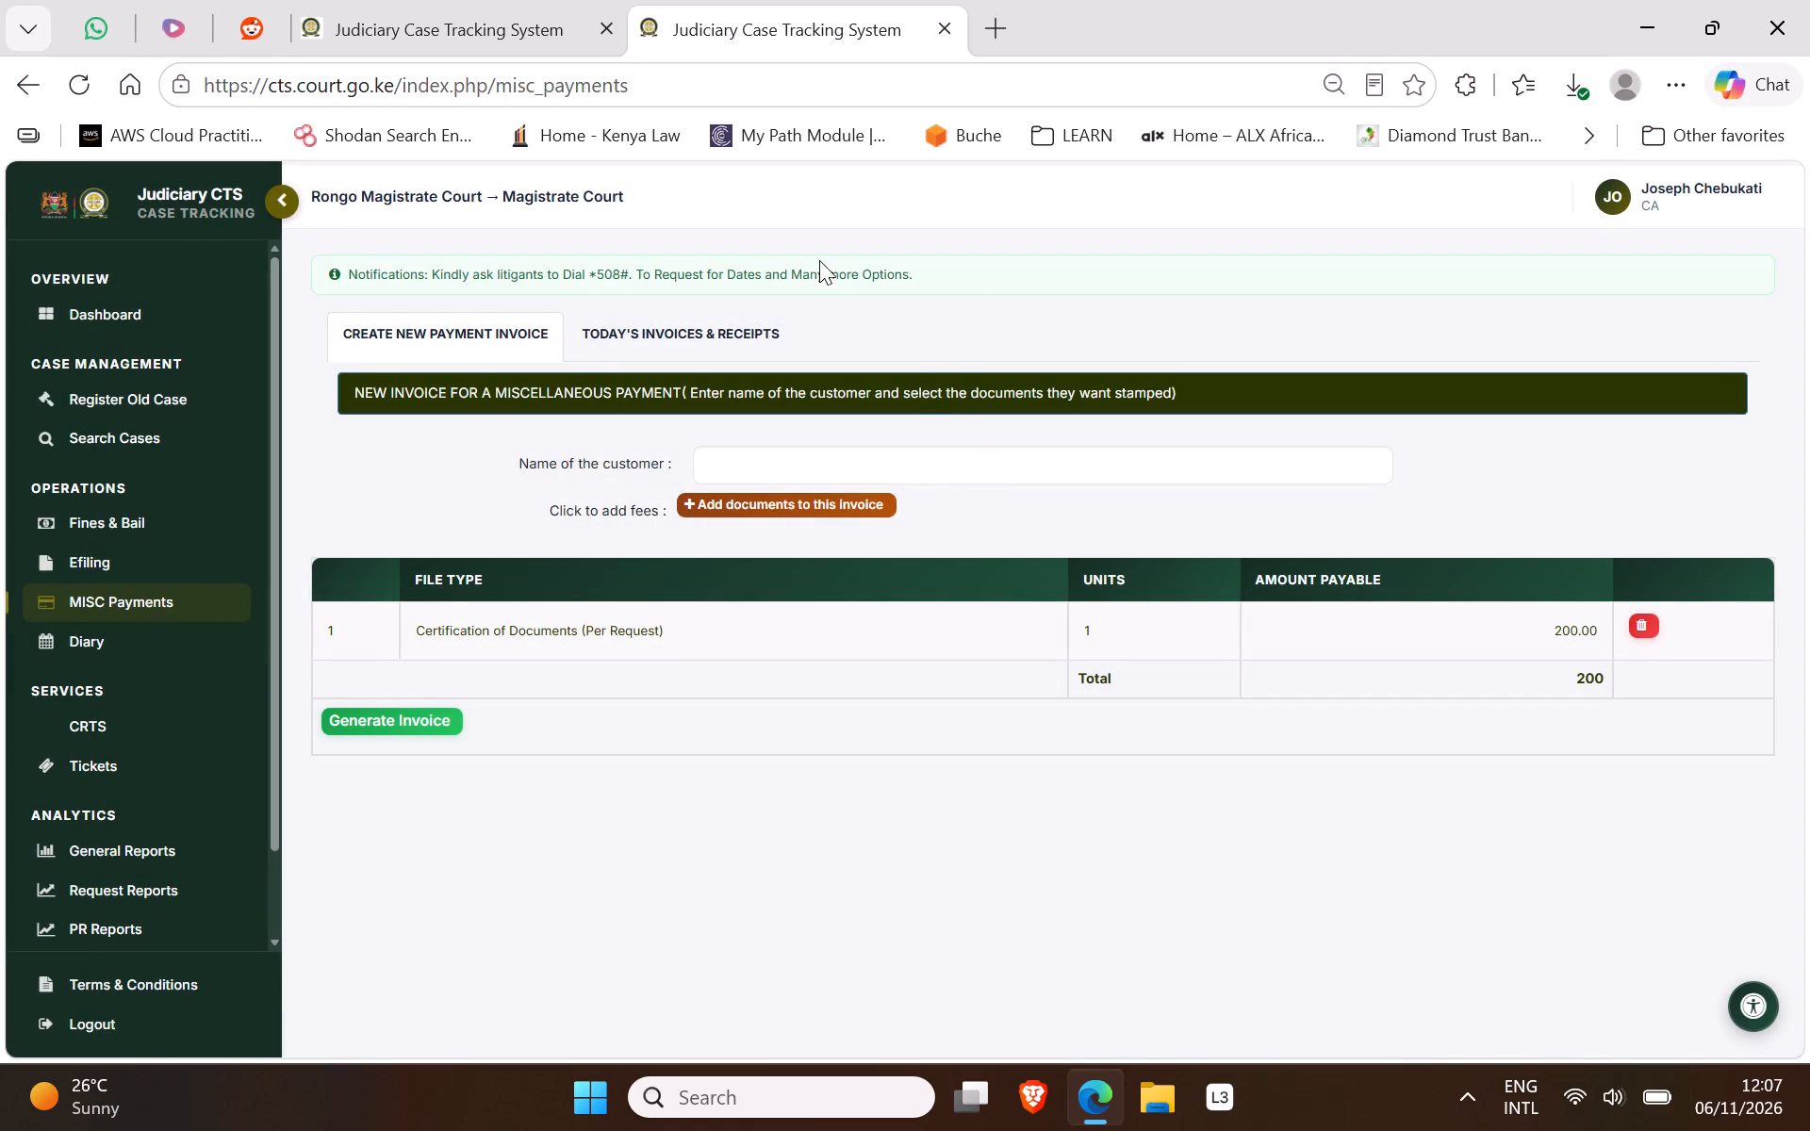
click(676, 330)
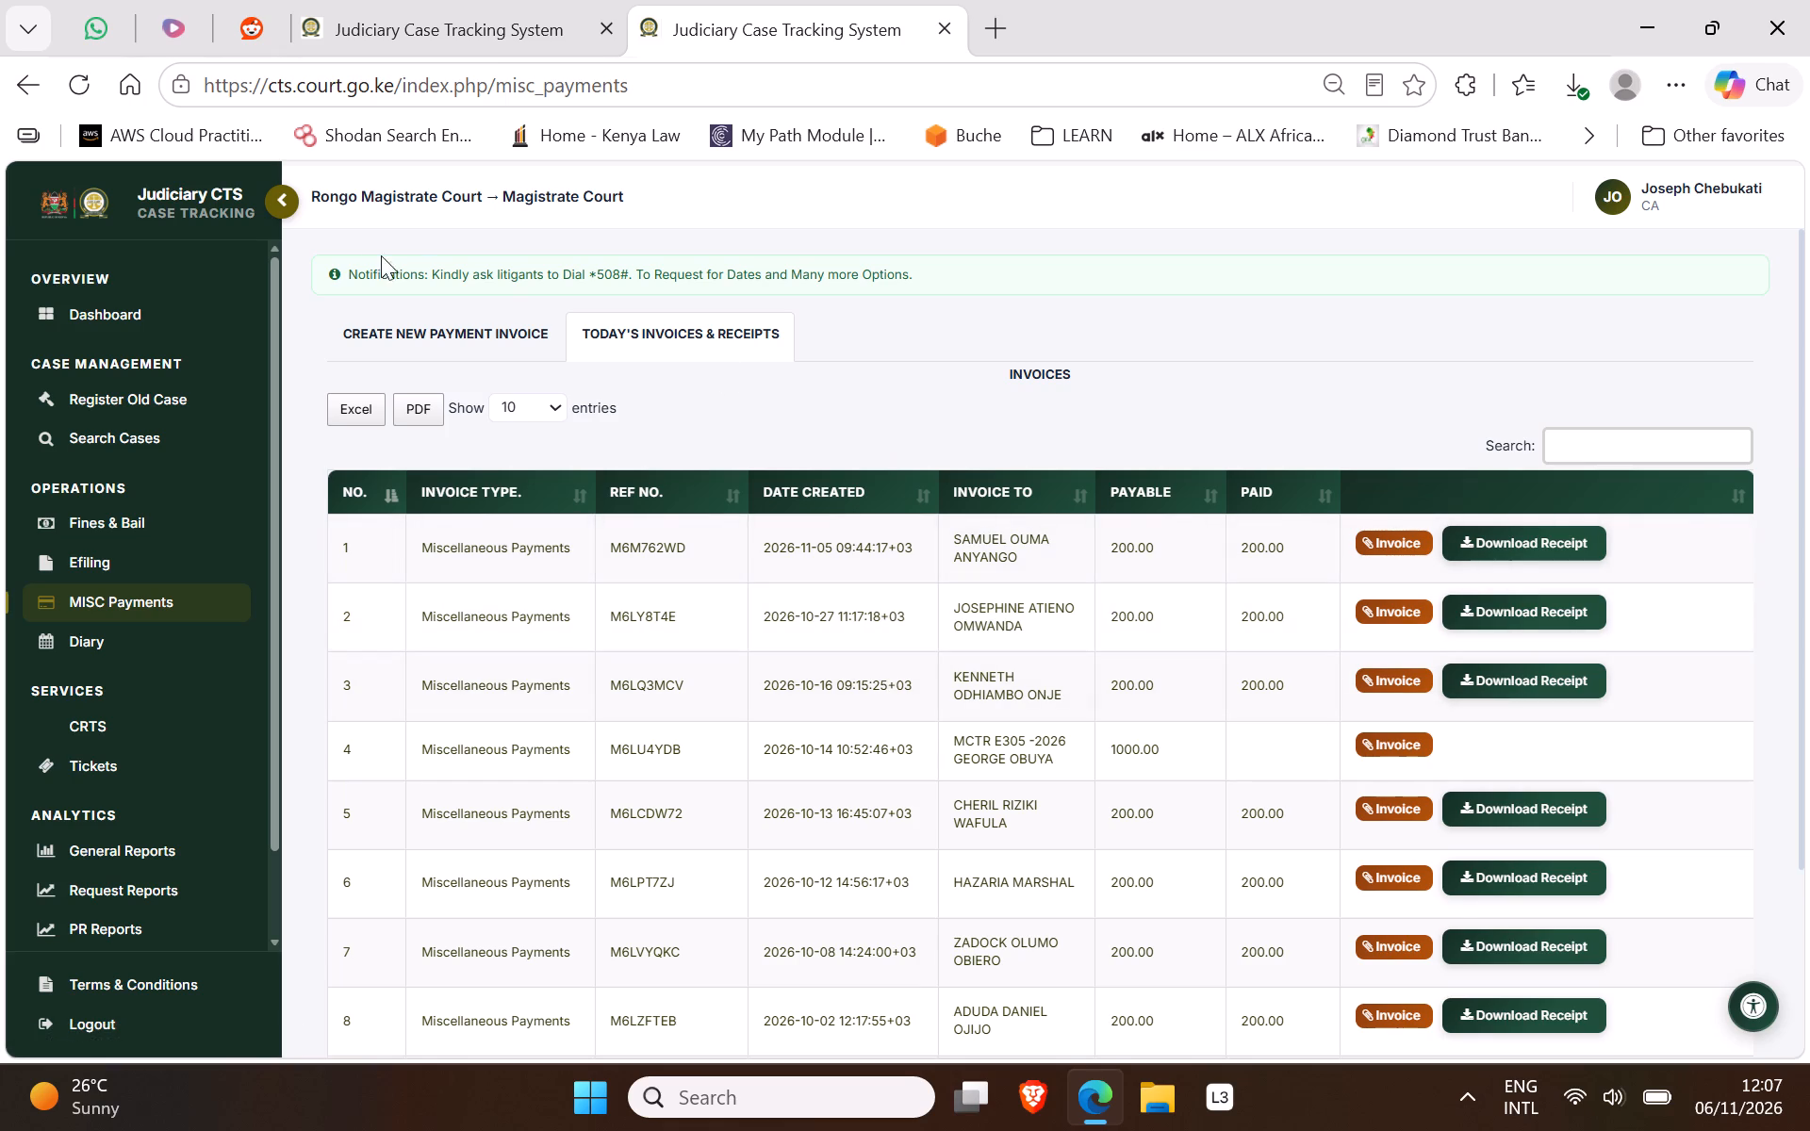
click(459, 320)
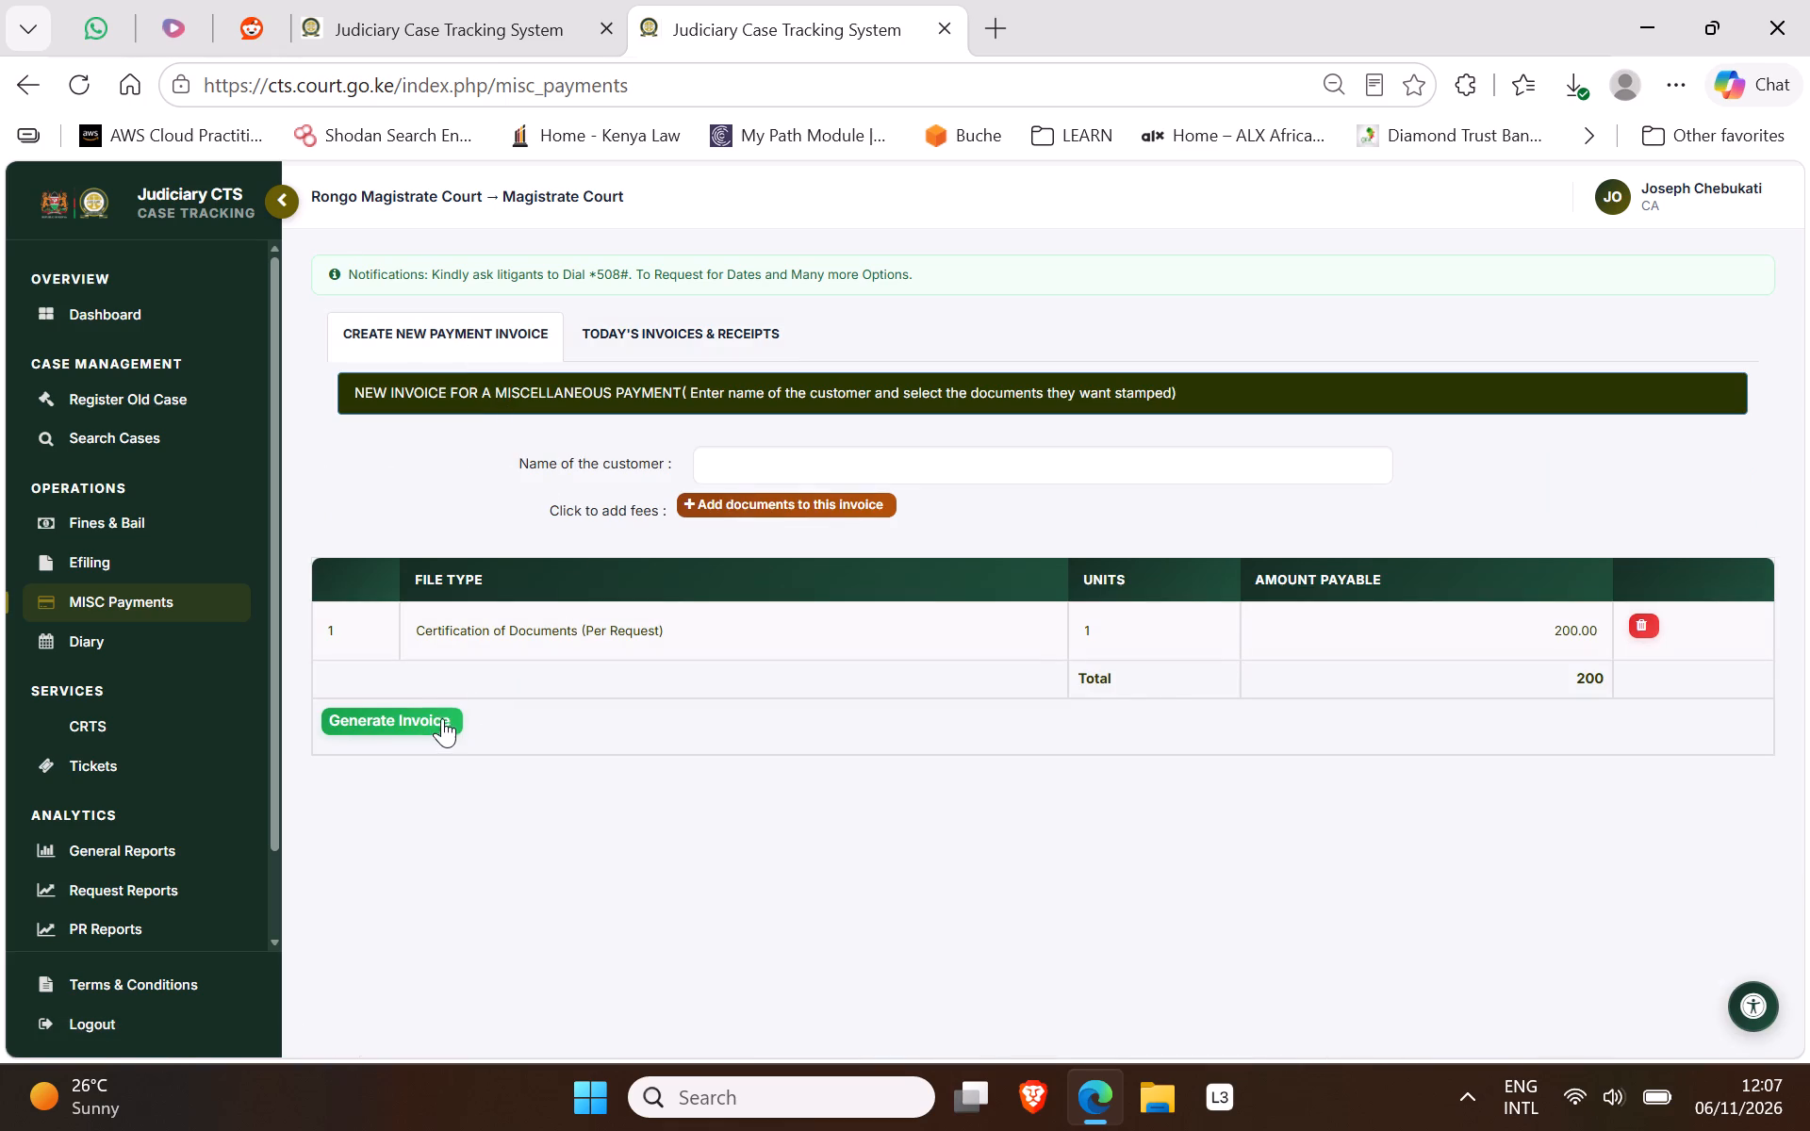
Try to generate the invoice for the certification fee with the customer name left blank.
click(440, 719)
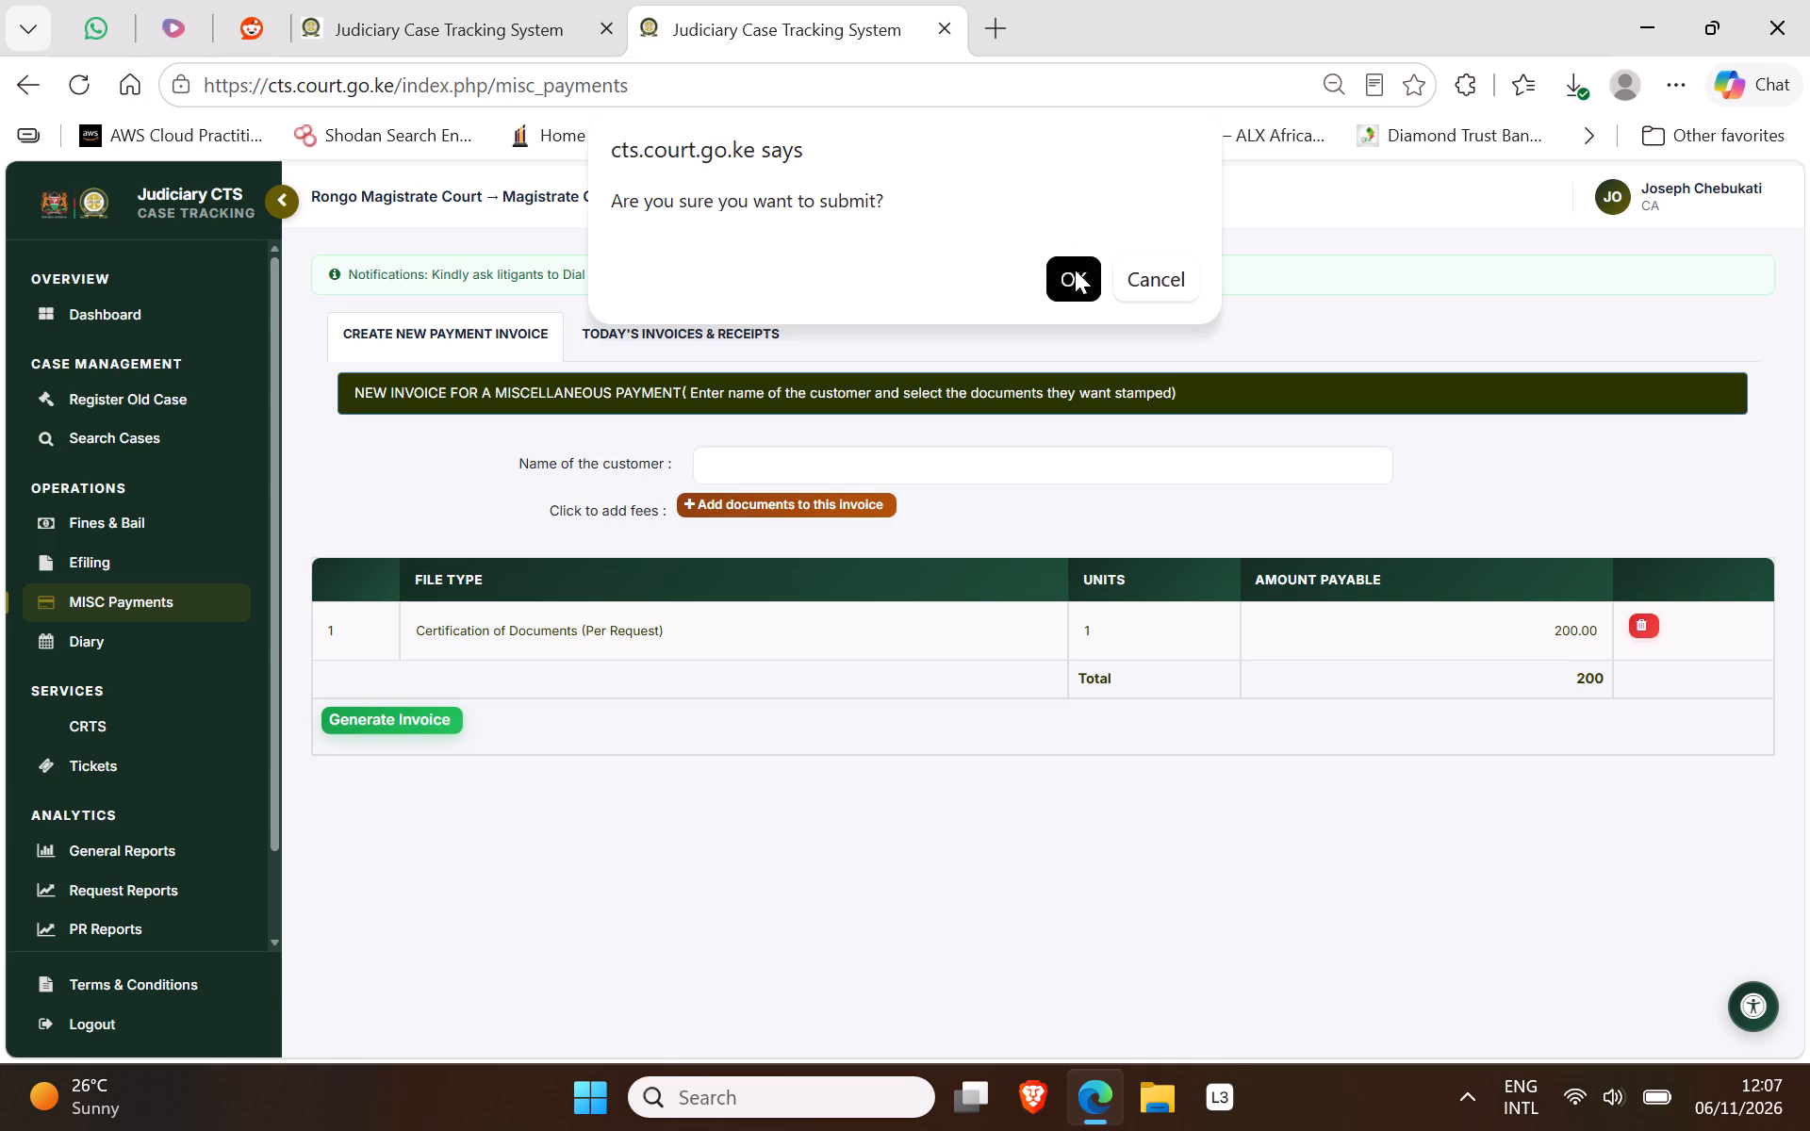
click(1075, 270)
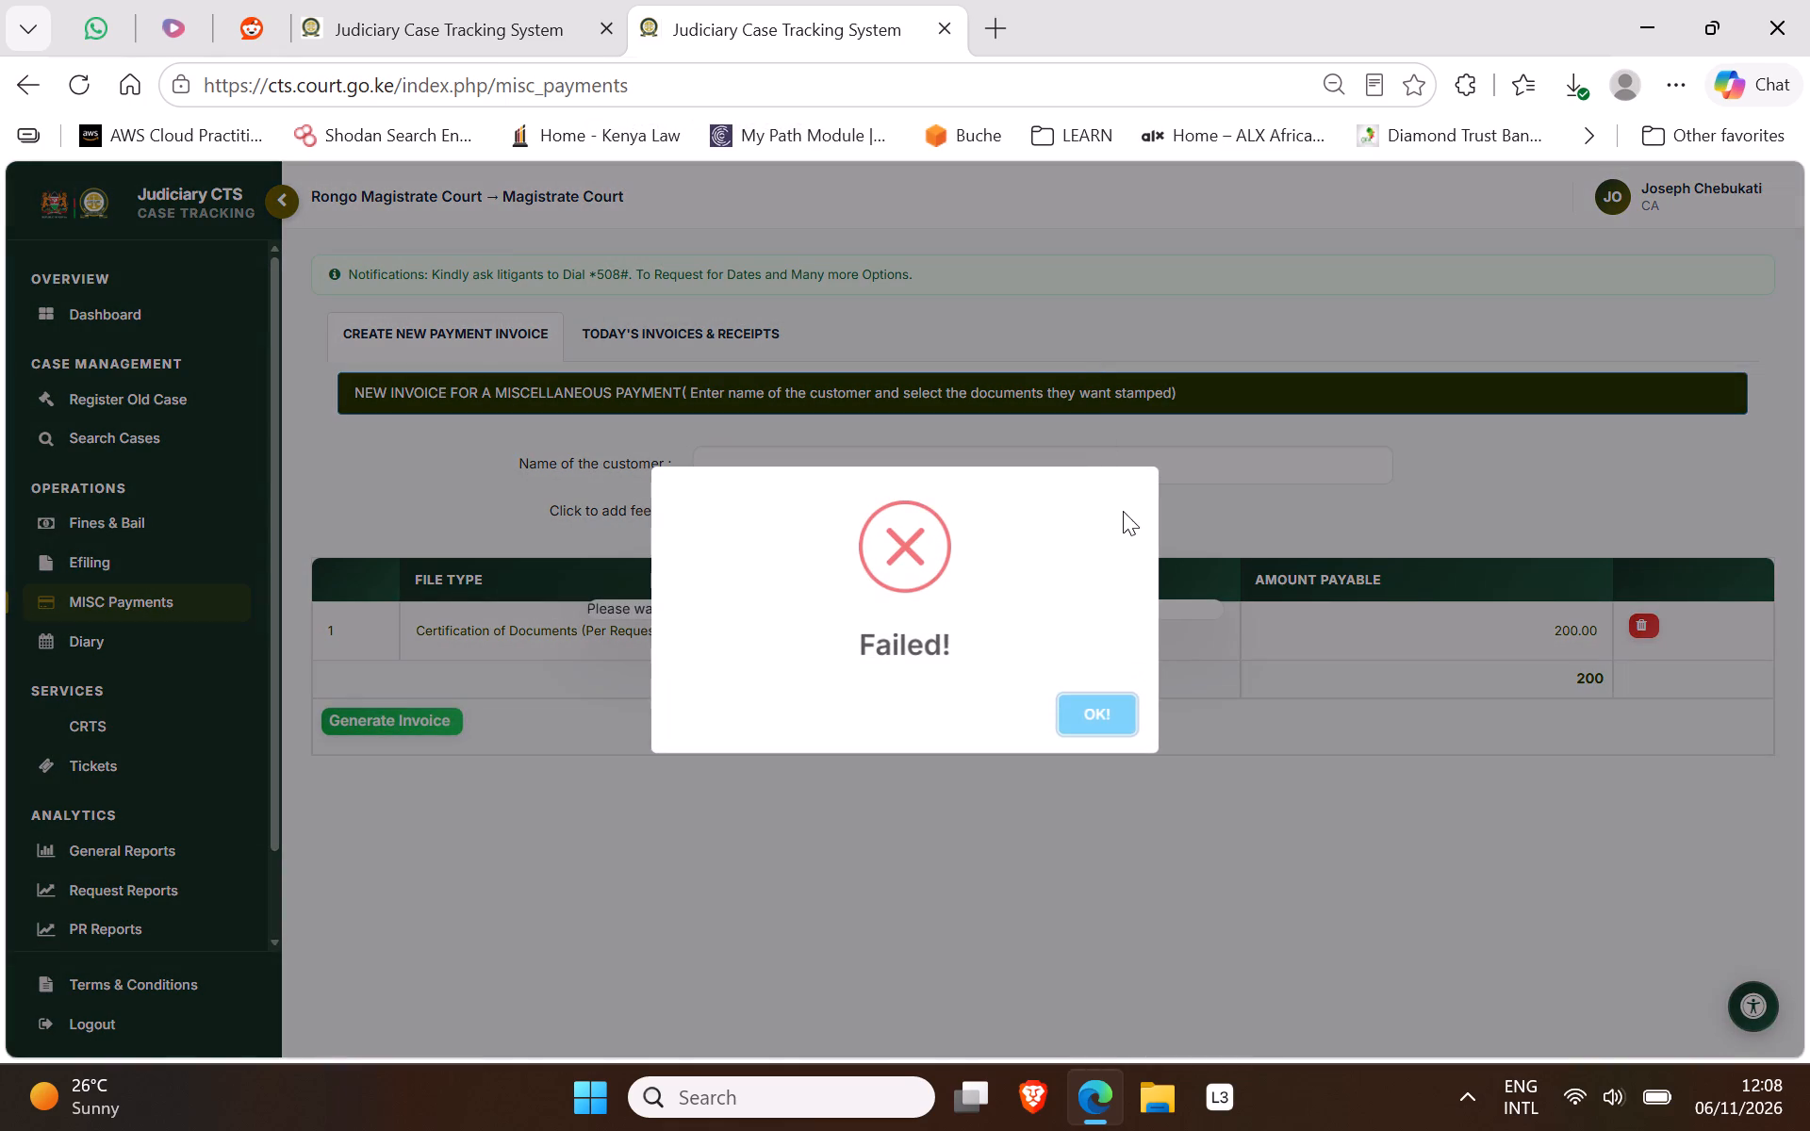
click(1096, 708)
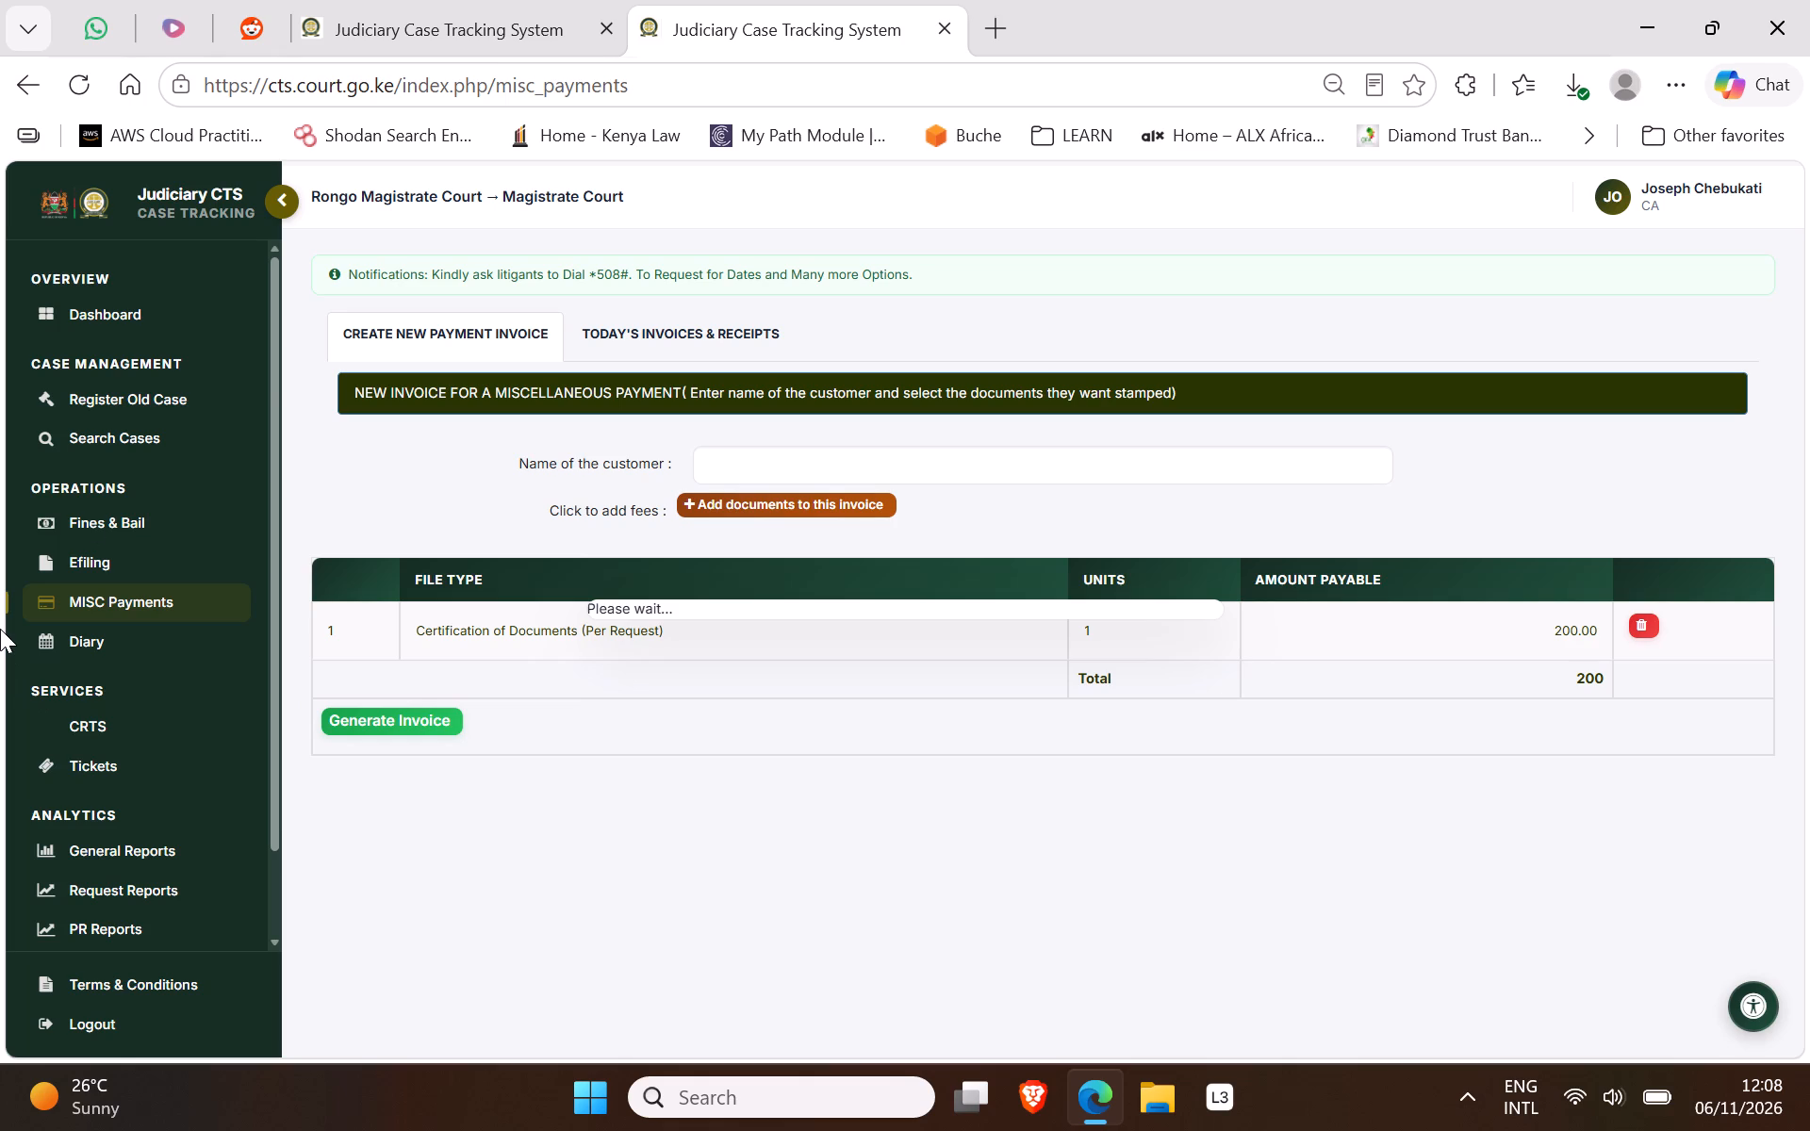
Reload the miscellaneous payments page, check today's invoices and receipts, and return to the new payment invoice form.
click(741, 322)
click(721, 319)
click(695, 339)
triple_click(691, 330)
click(691, 330)
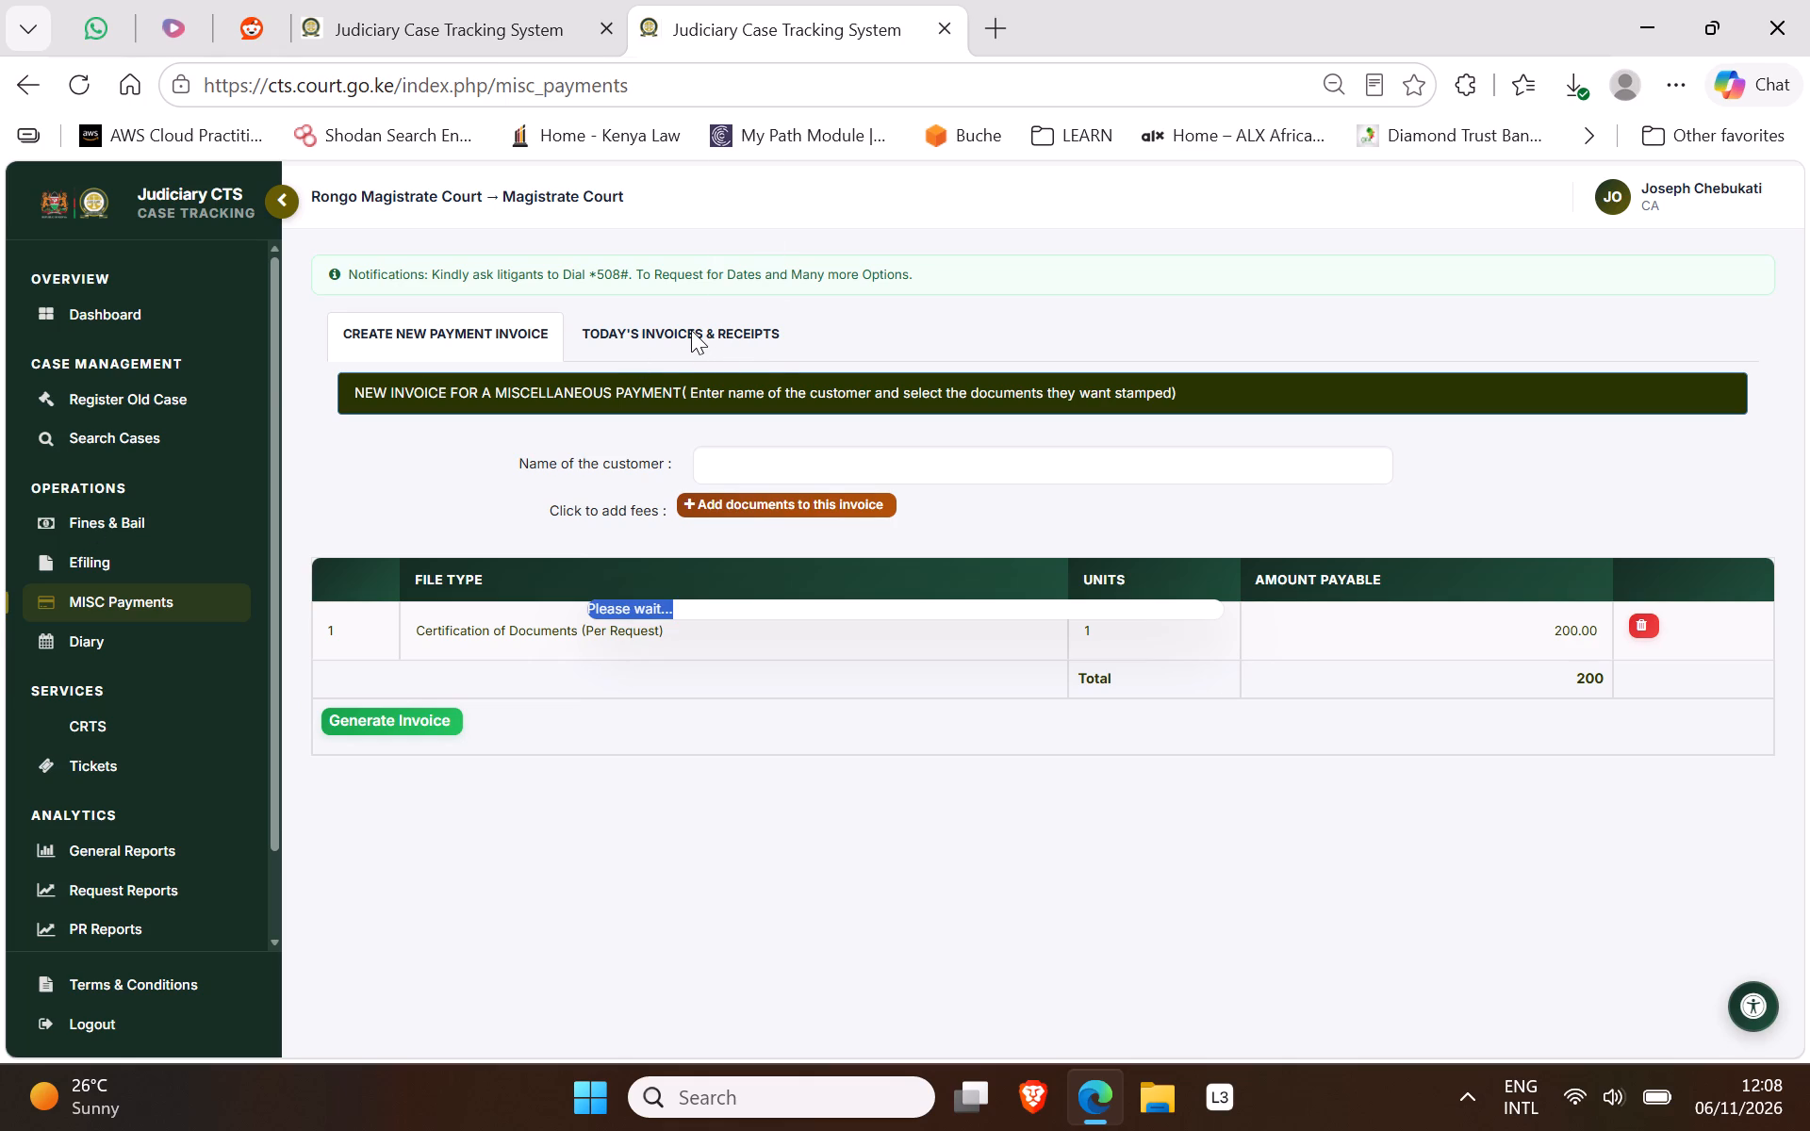
click(563, 328)
click(598, 321)
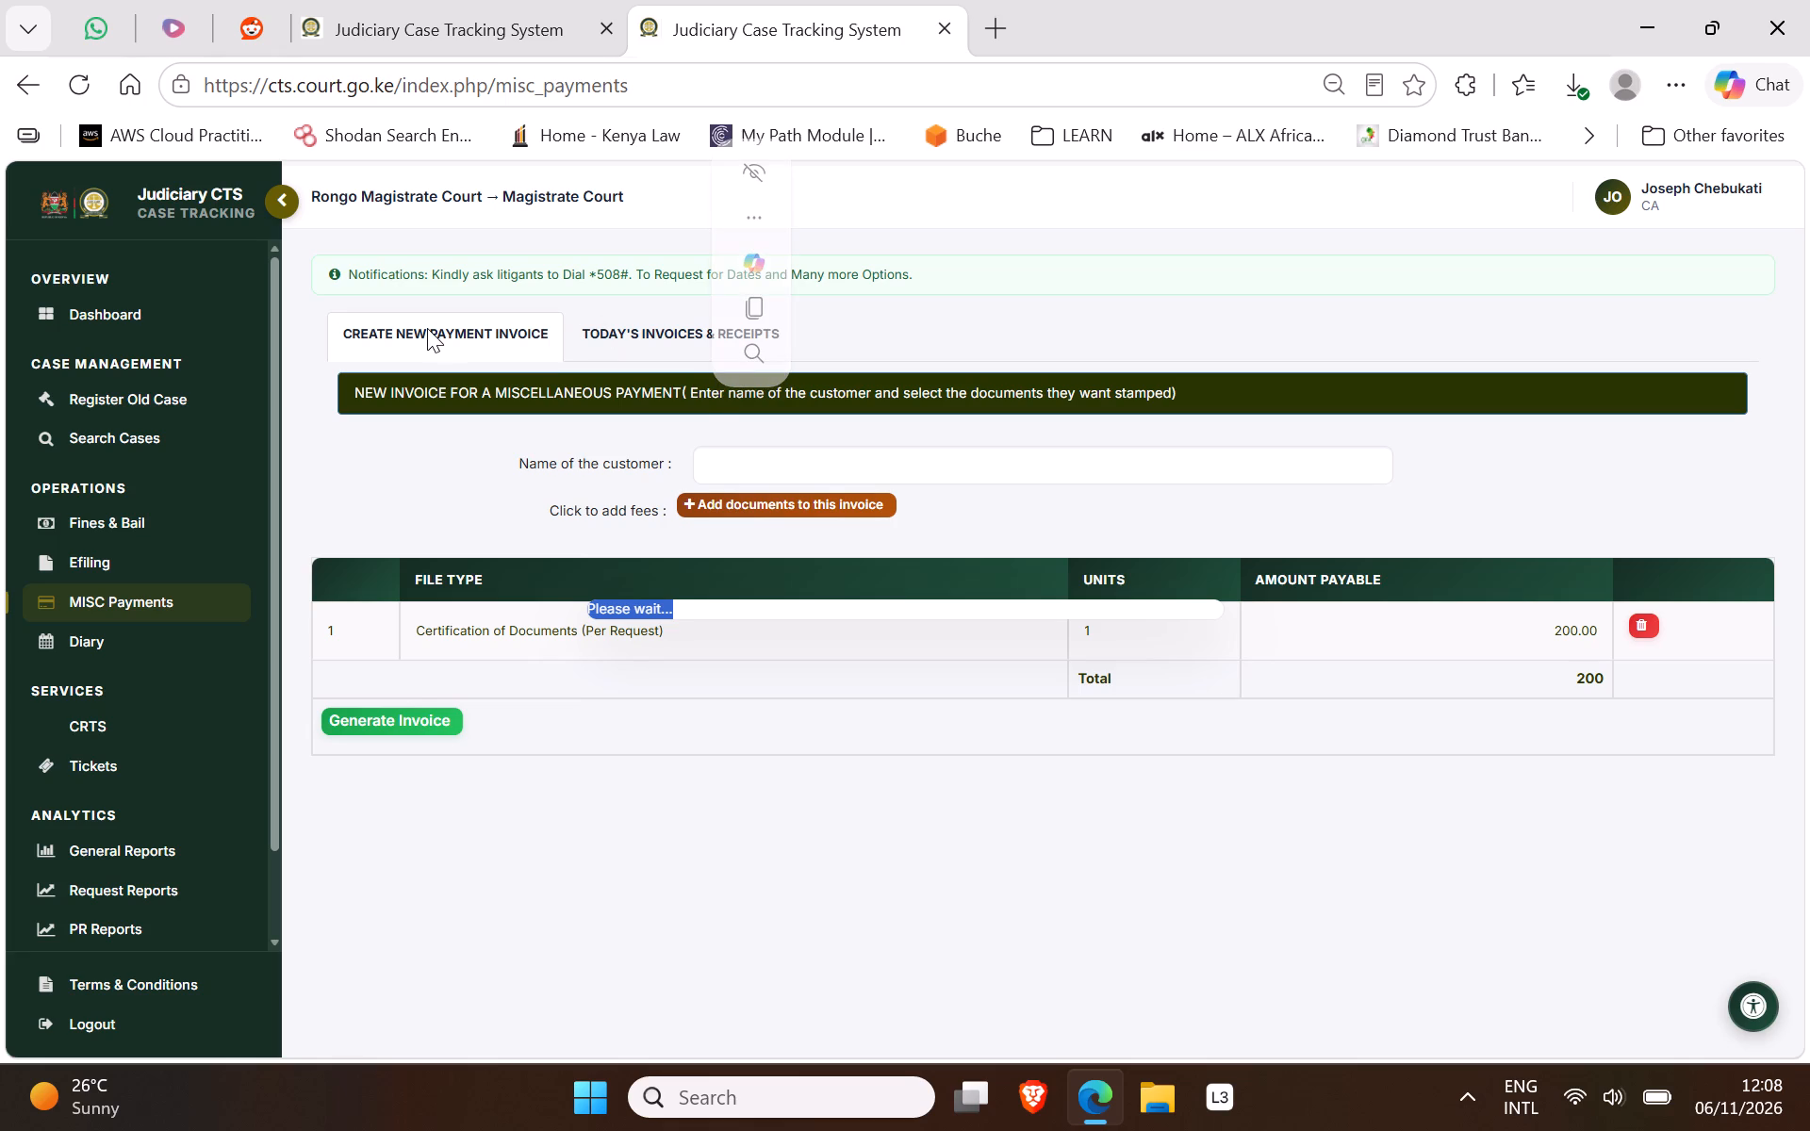
click(427, 328)
click(692, 321)
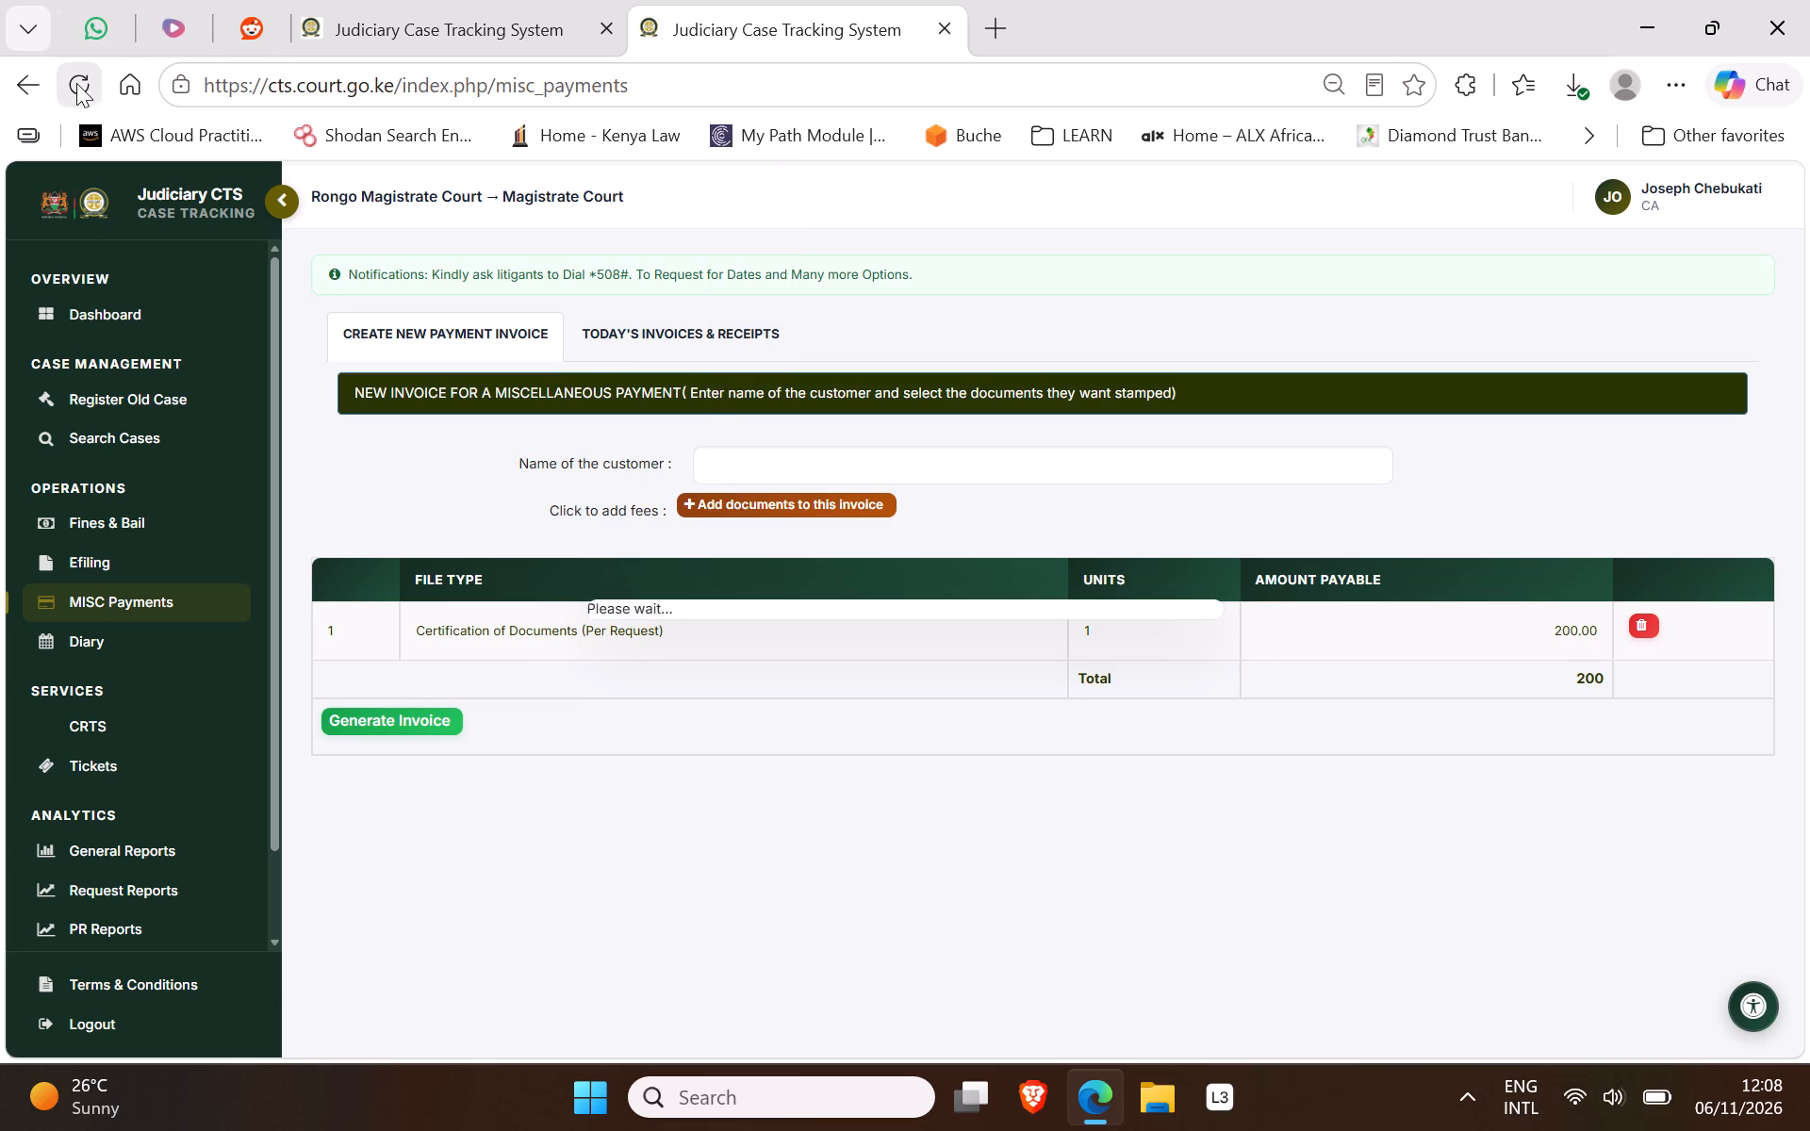
click(76, 84)
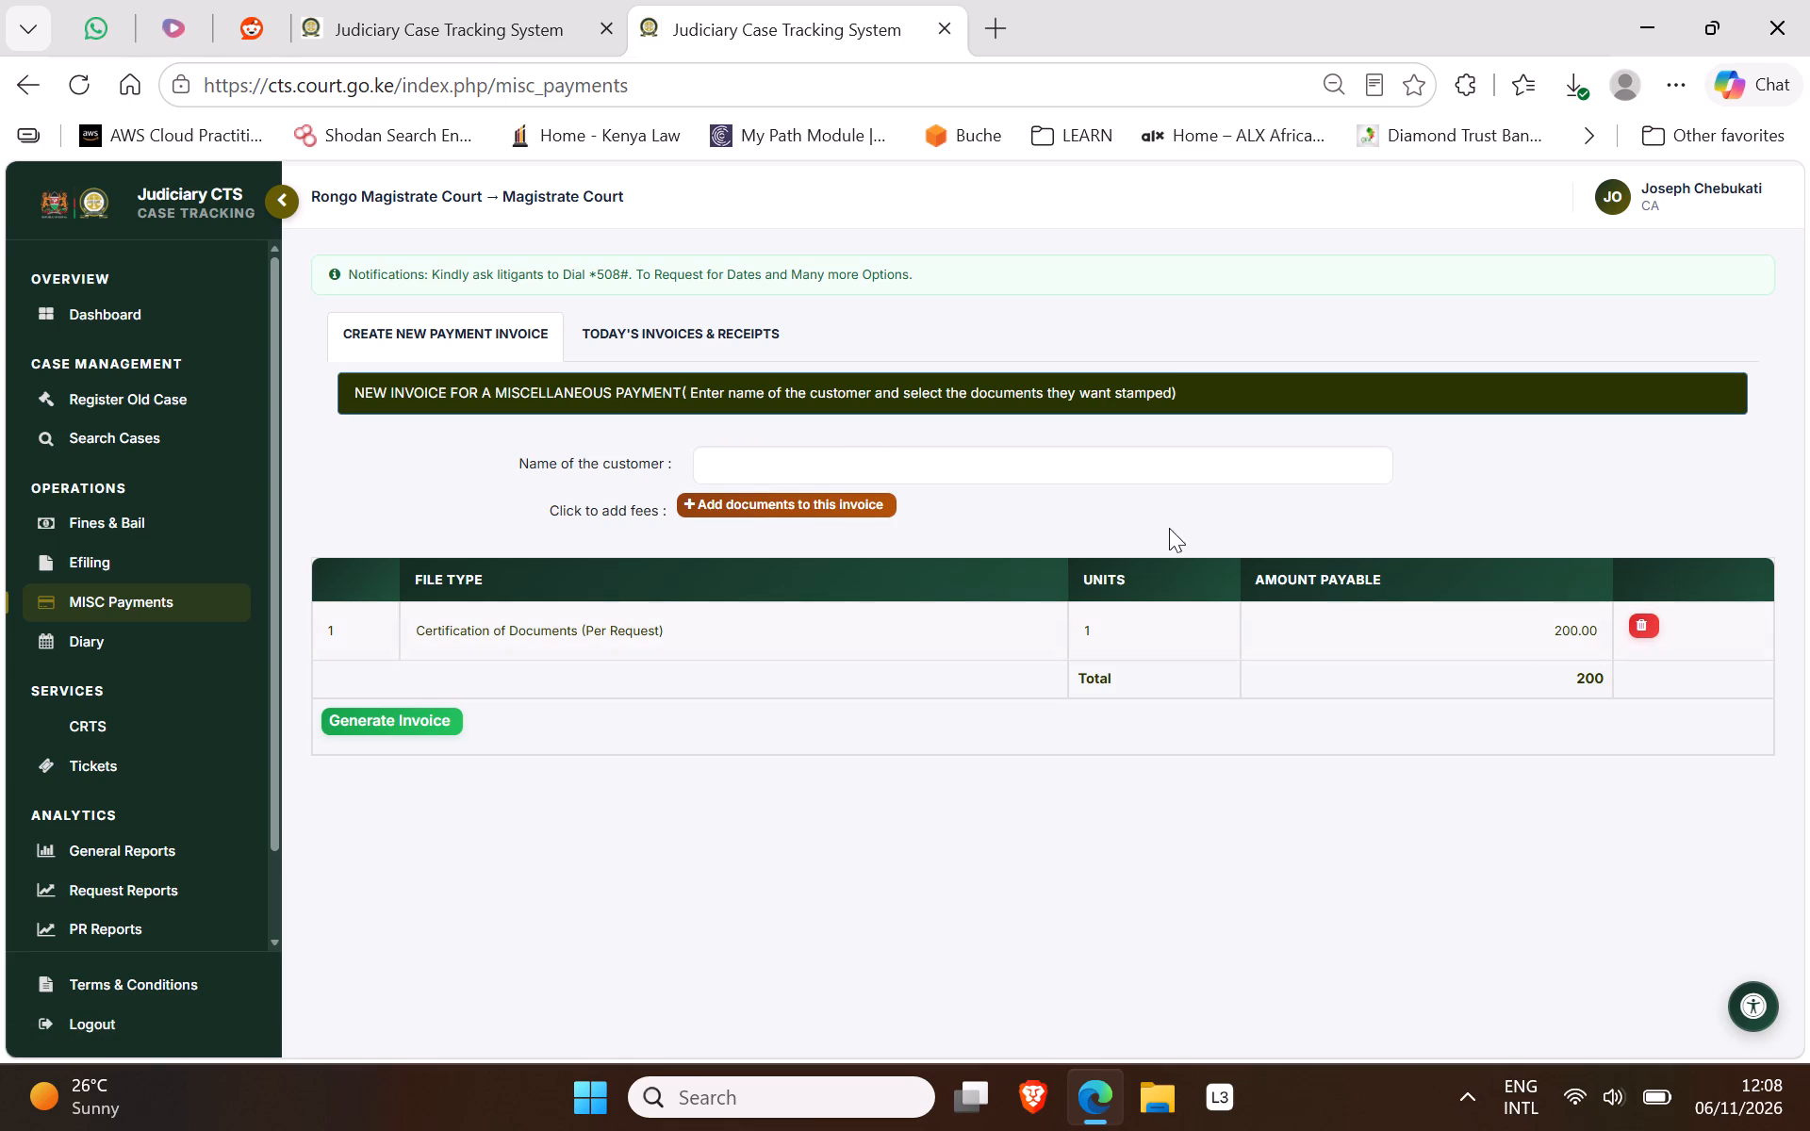
click(600, 329)
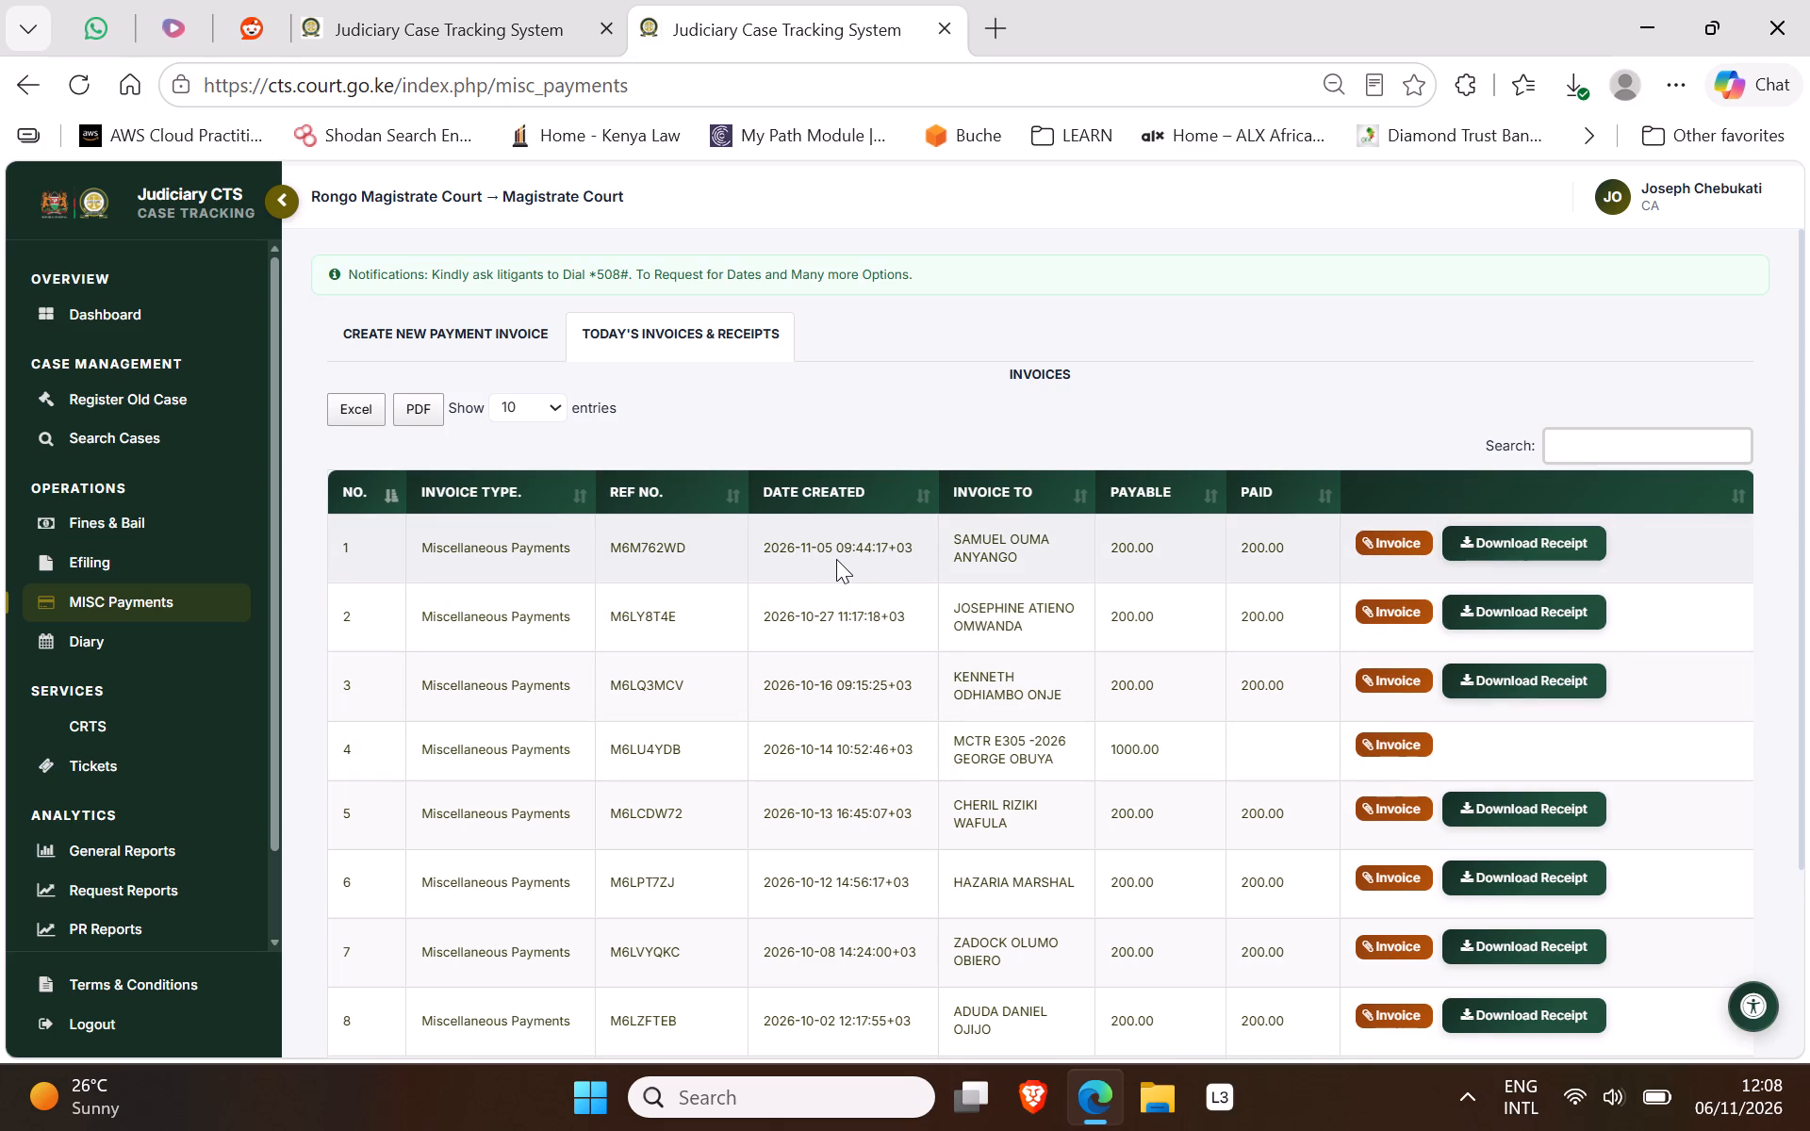
click(448, 320)
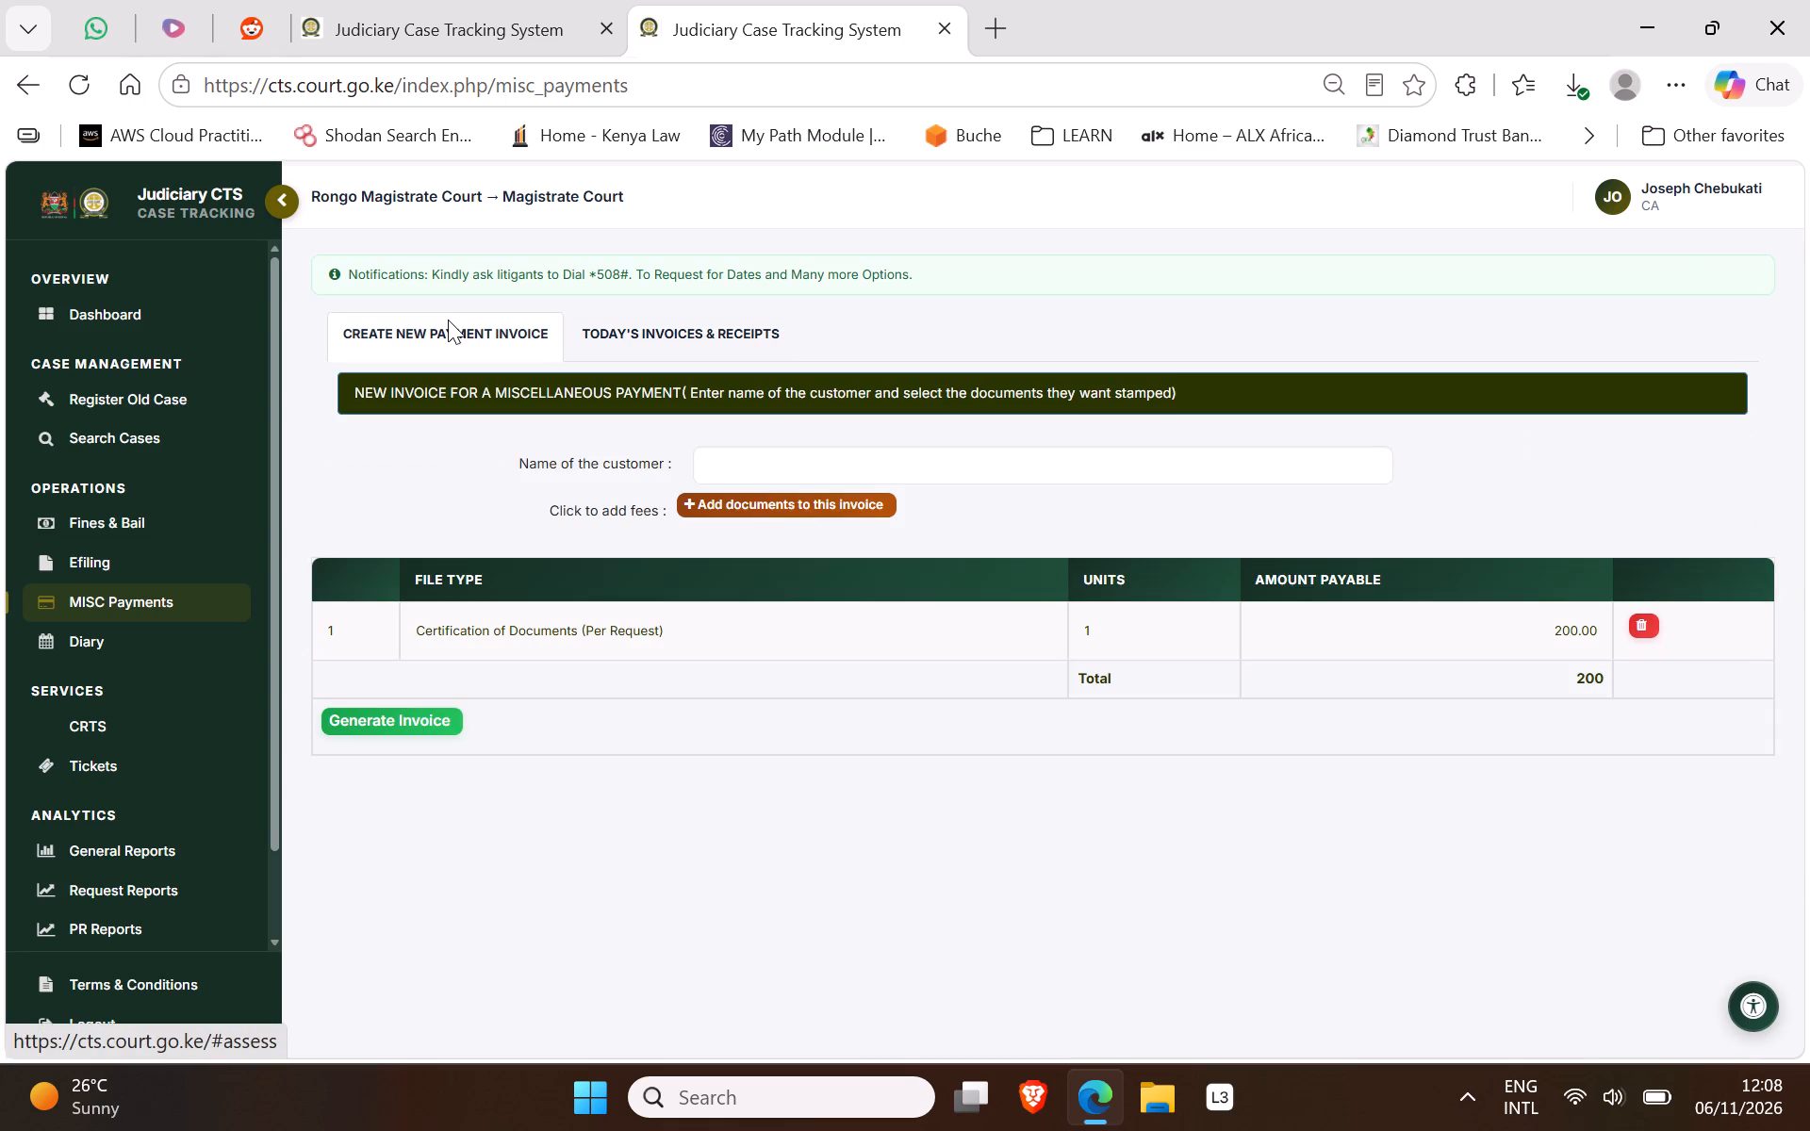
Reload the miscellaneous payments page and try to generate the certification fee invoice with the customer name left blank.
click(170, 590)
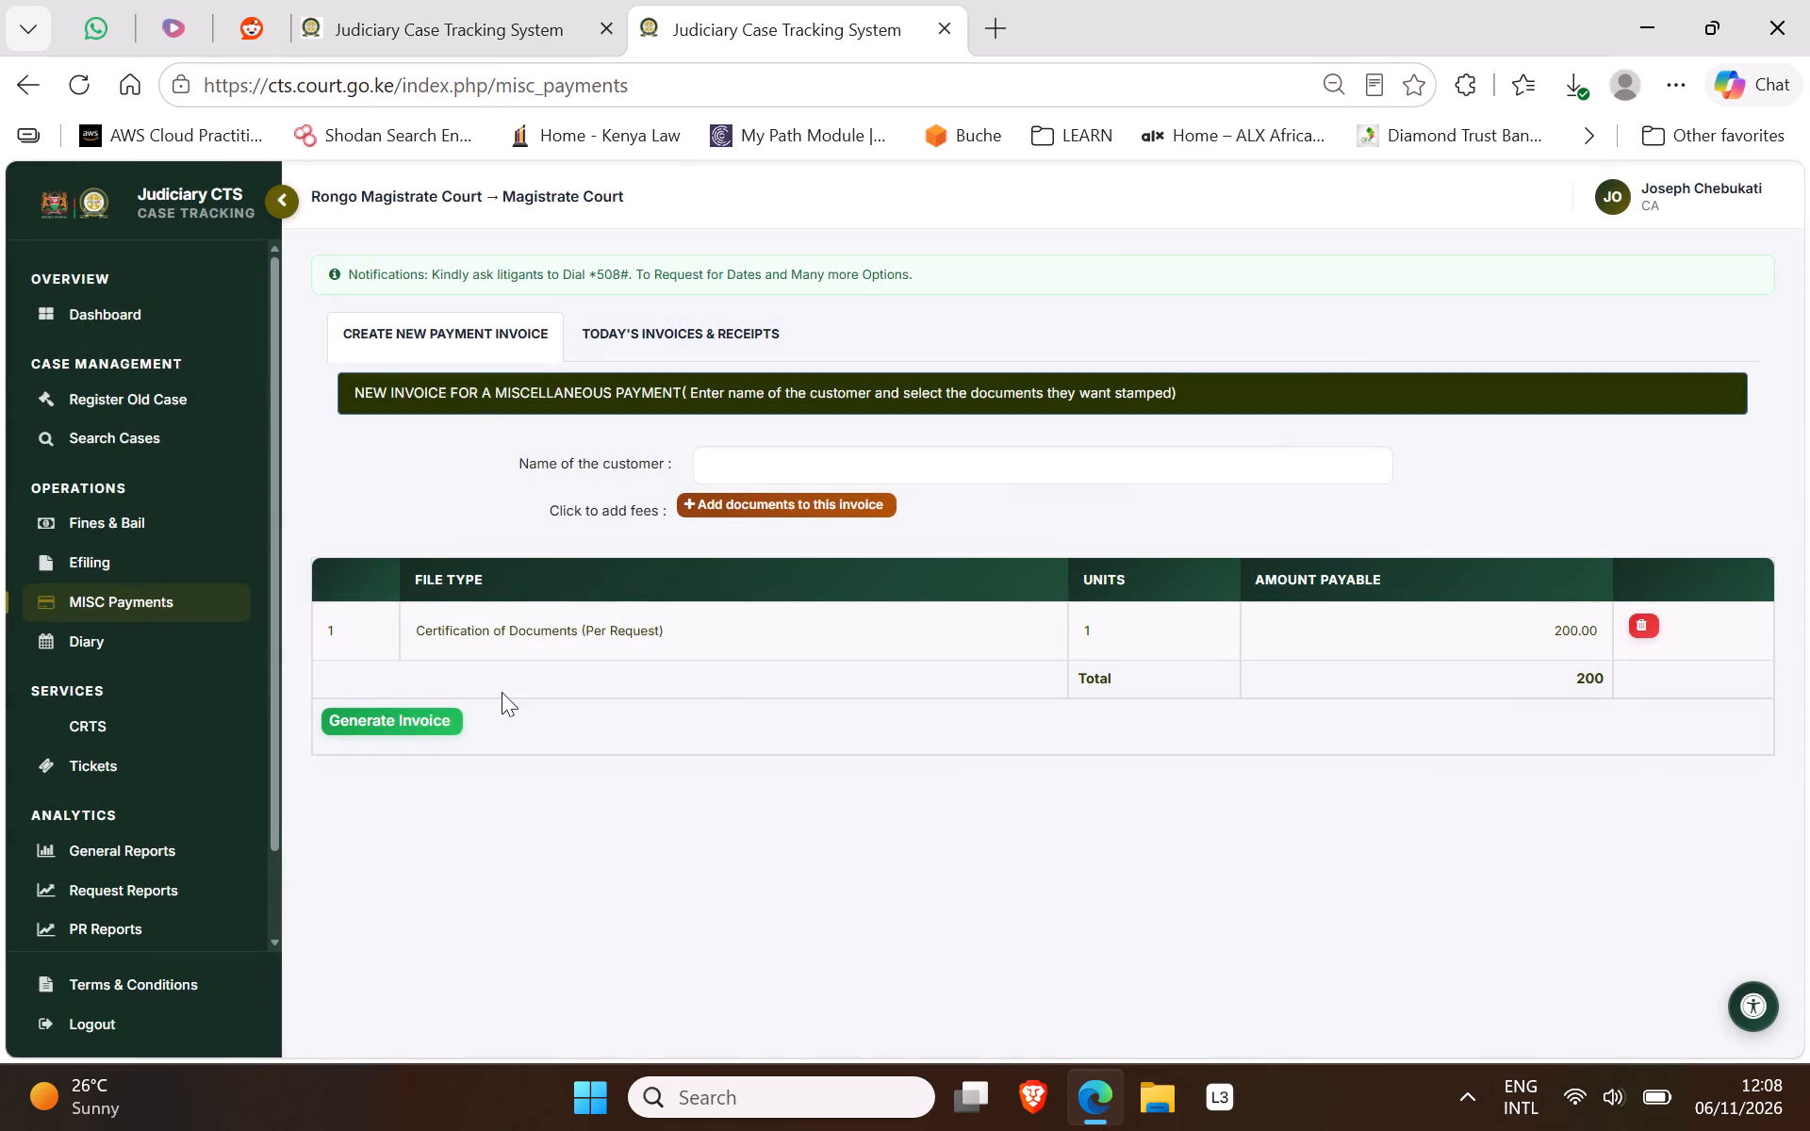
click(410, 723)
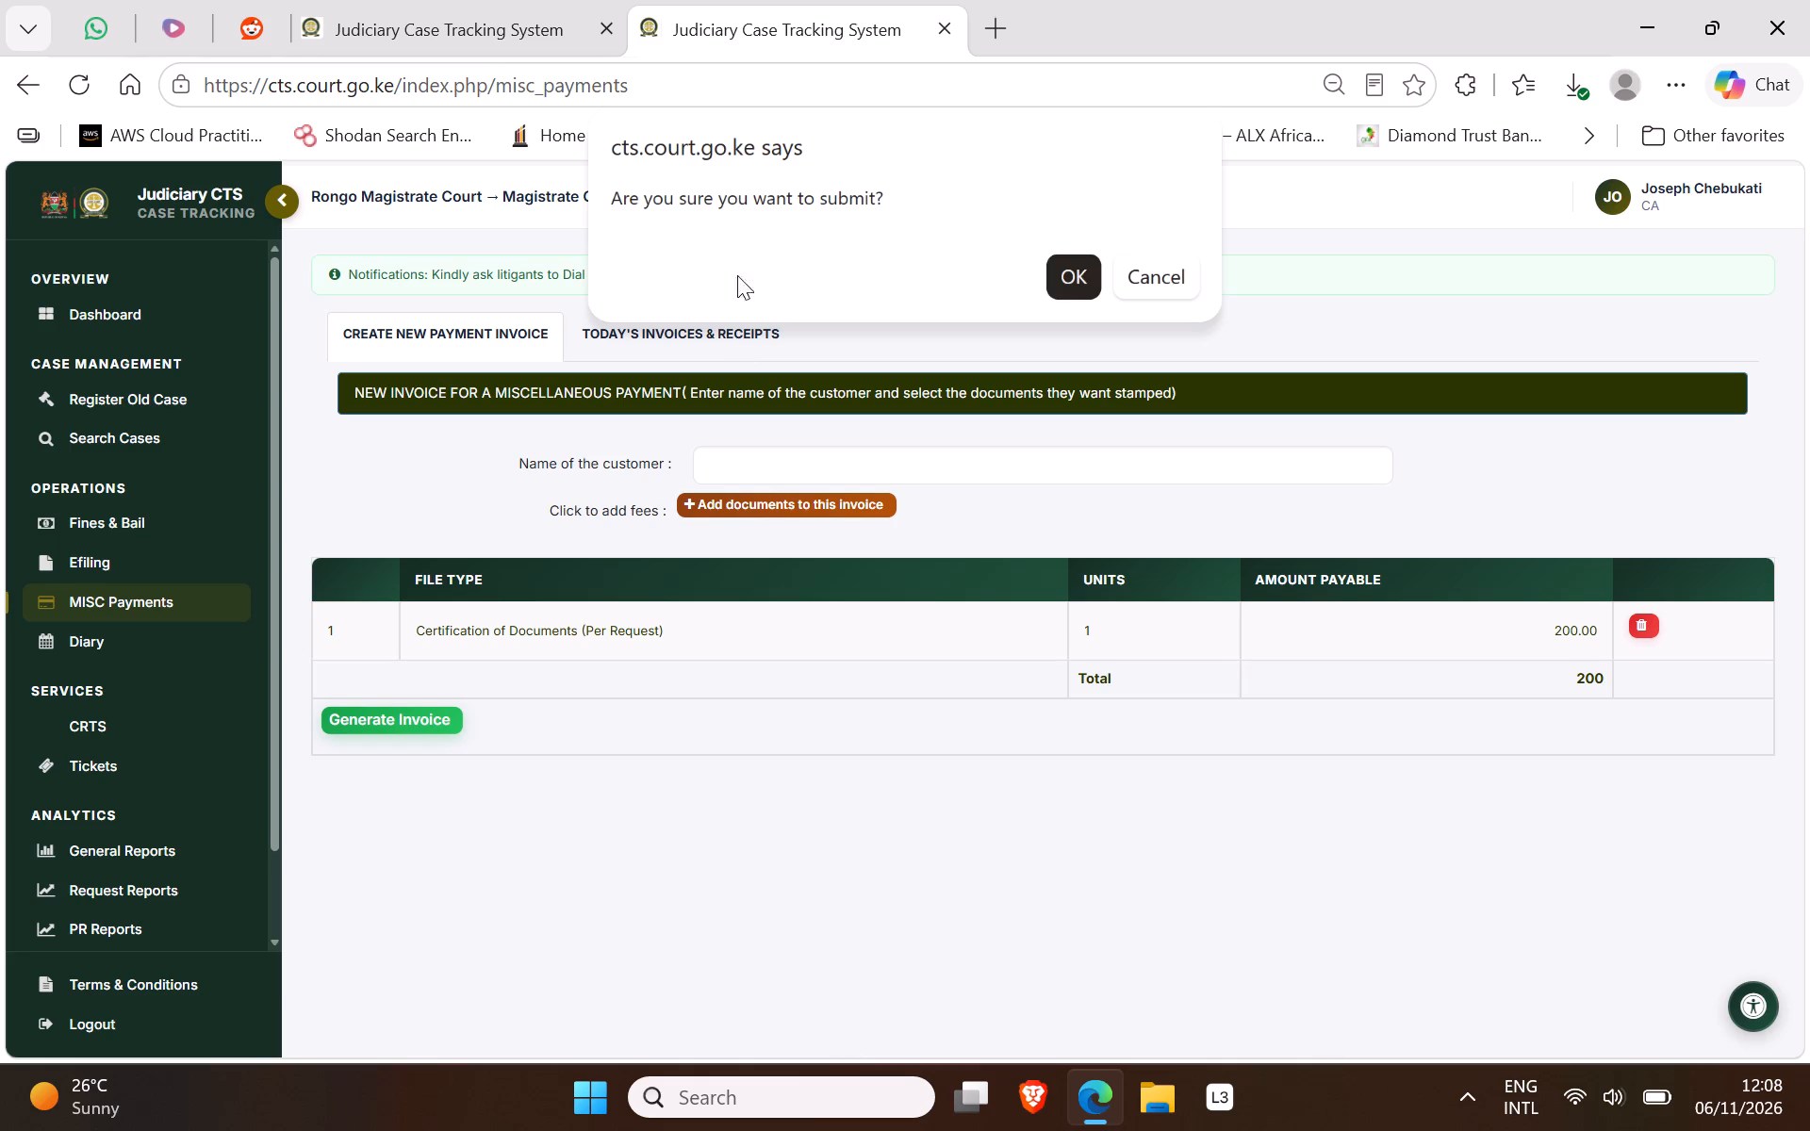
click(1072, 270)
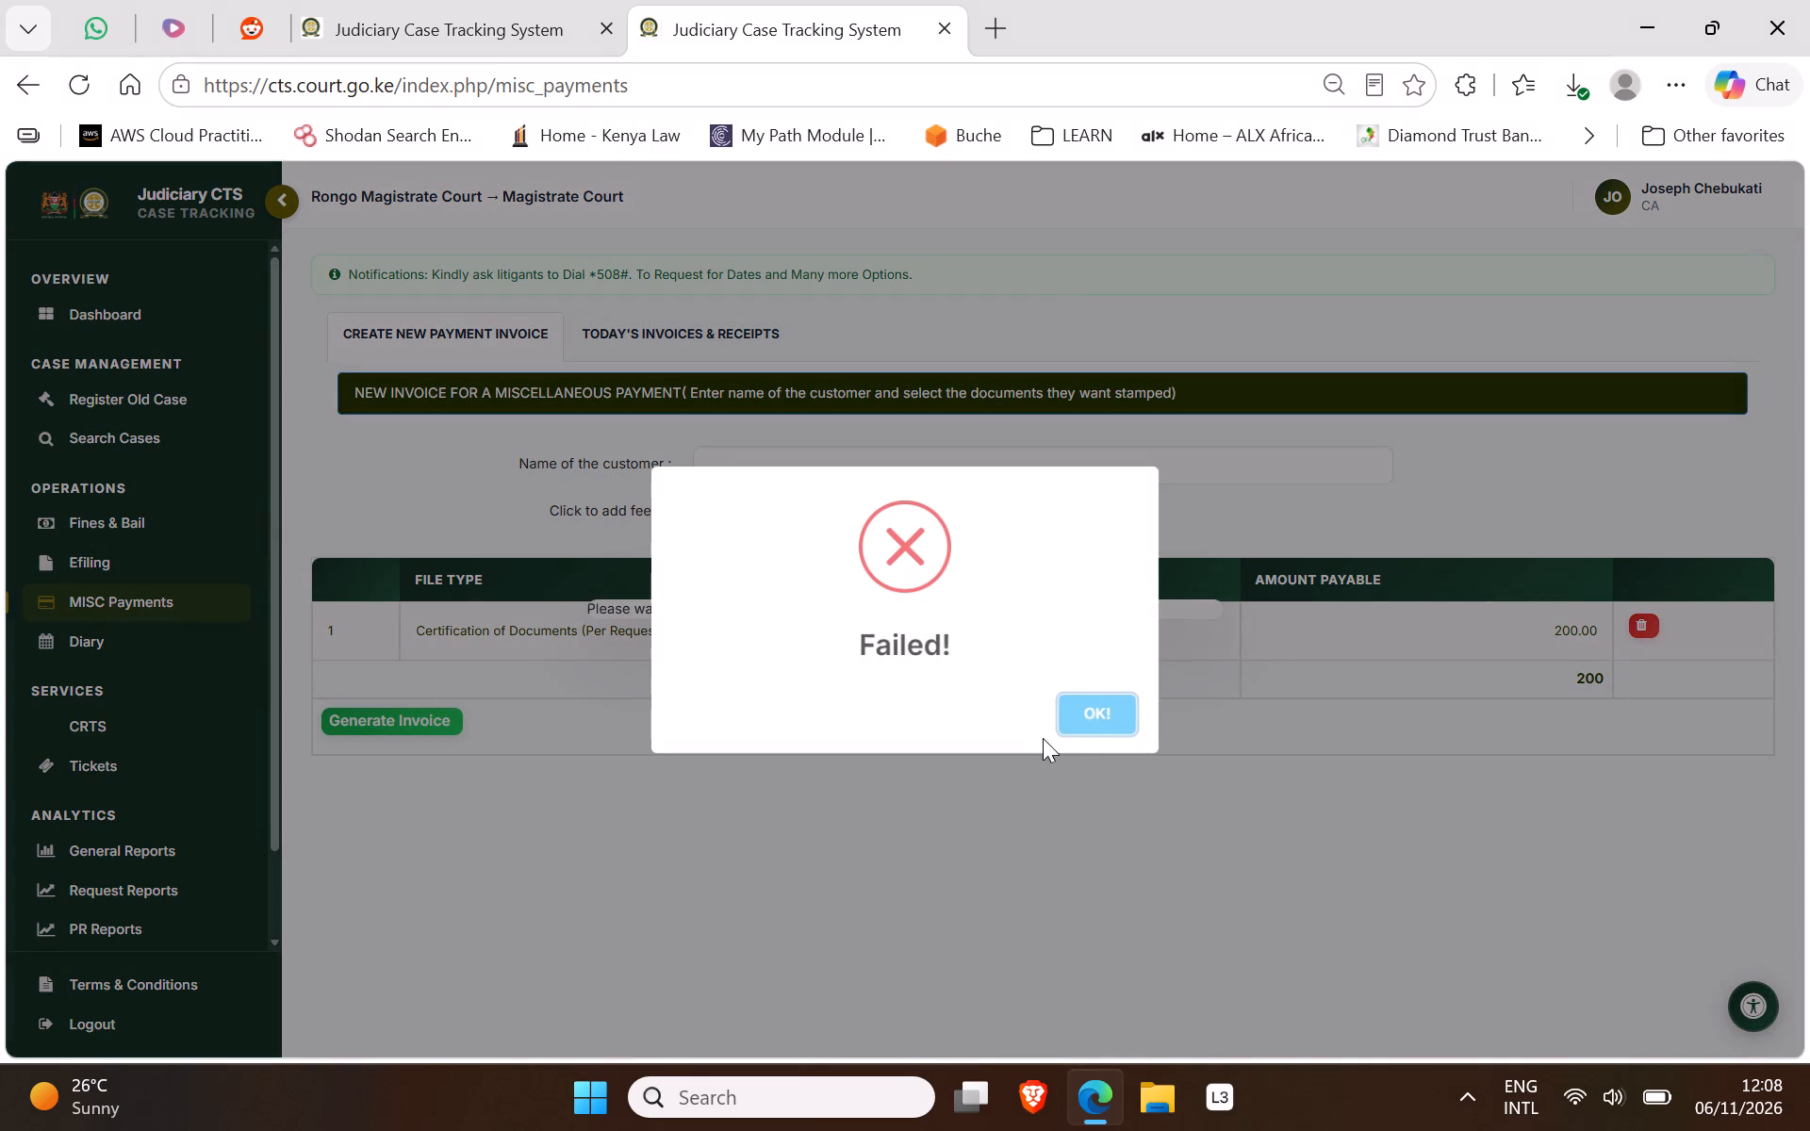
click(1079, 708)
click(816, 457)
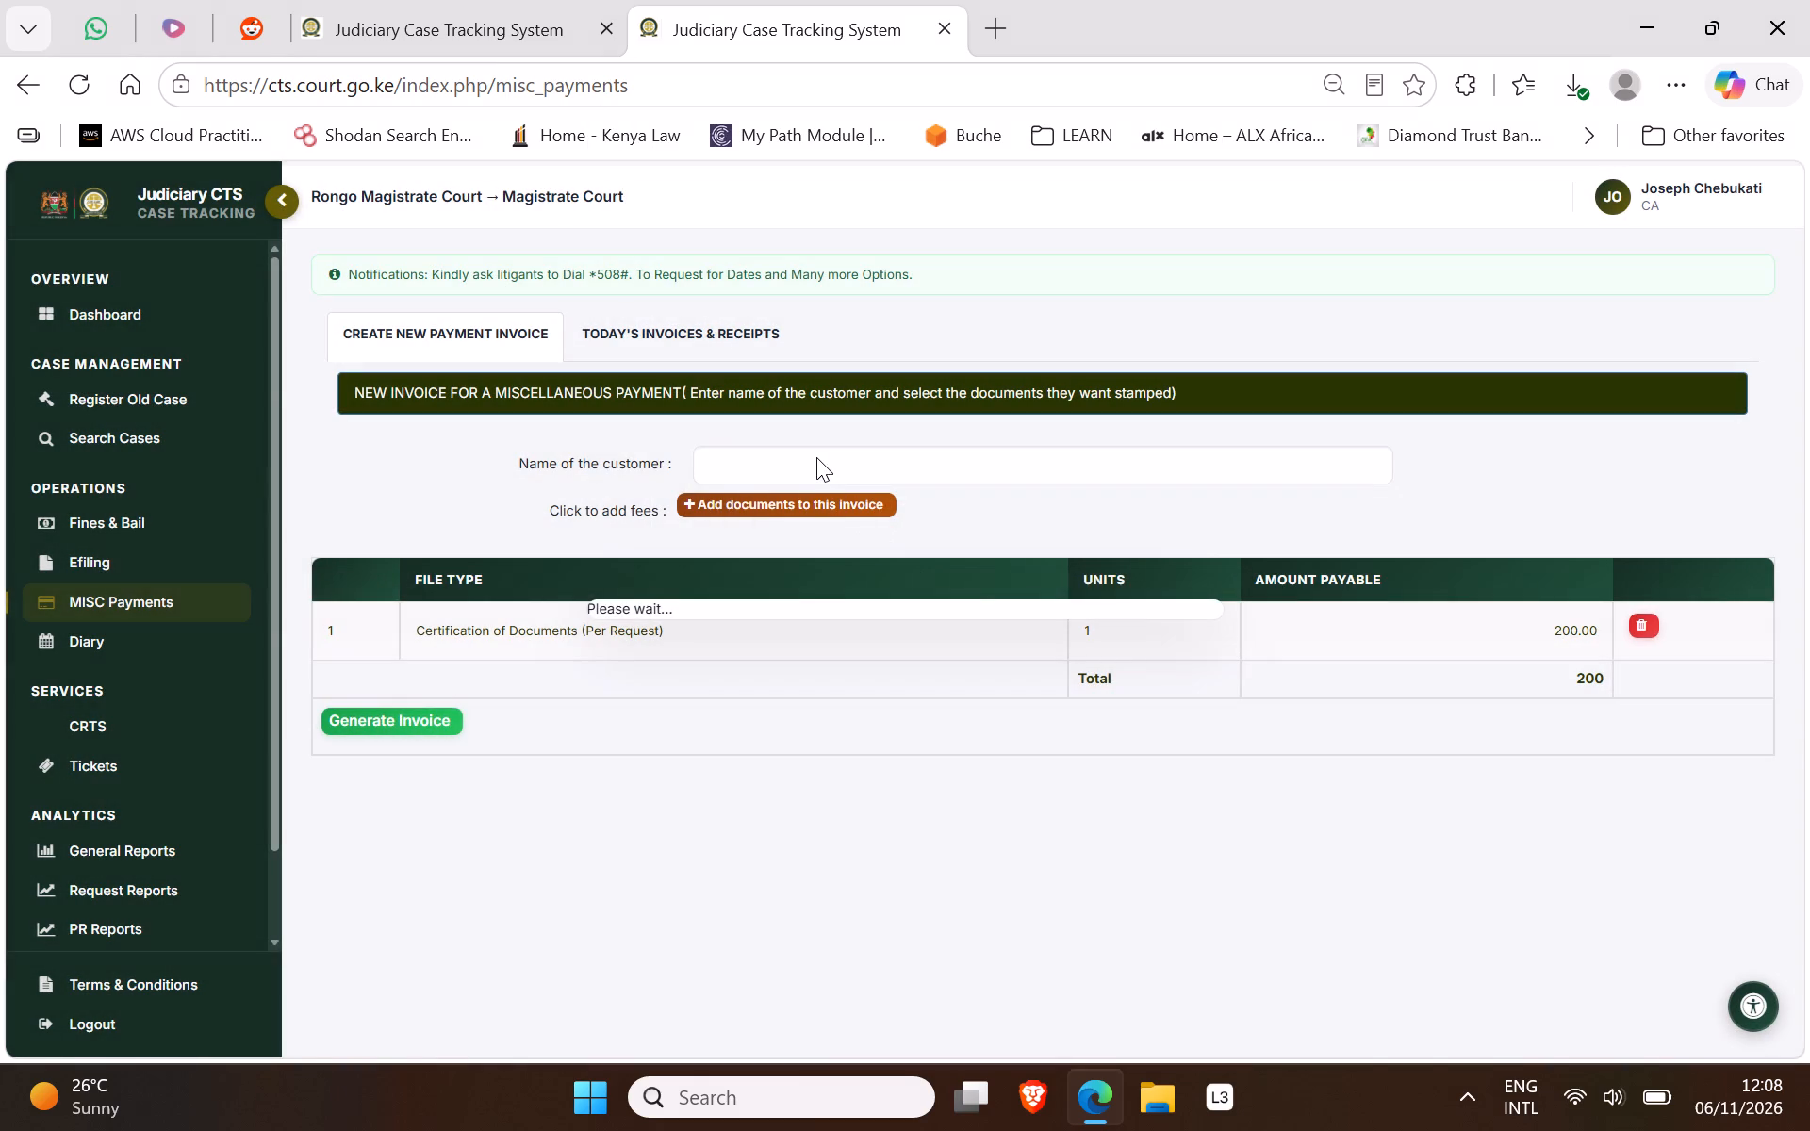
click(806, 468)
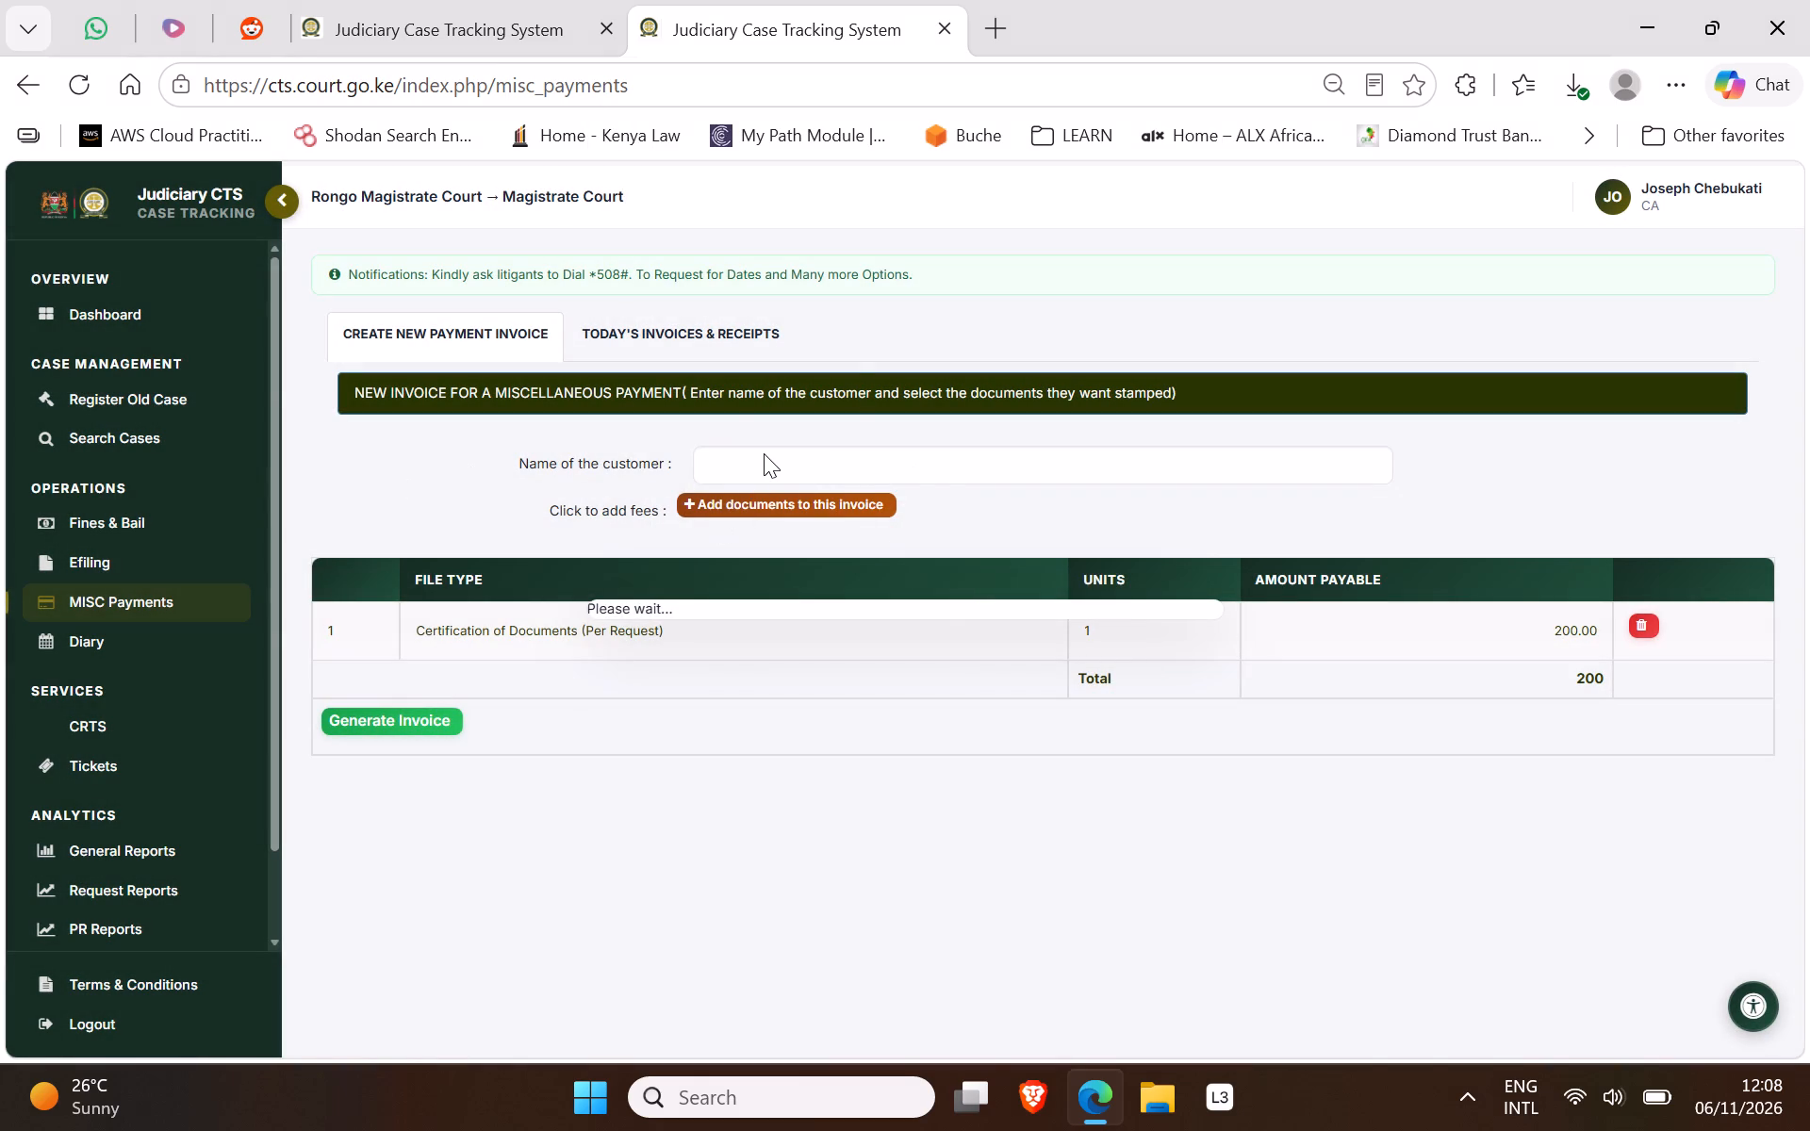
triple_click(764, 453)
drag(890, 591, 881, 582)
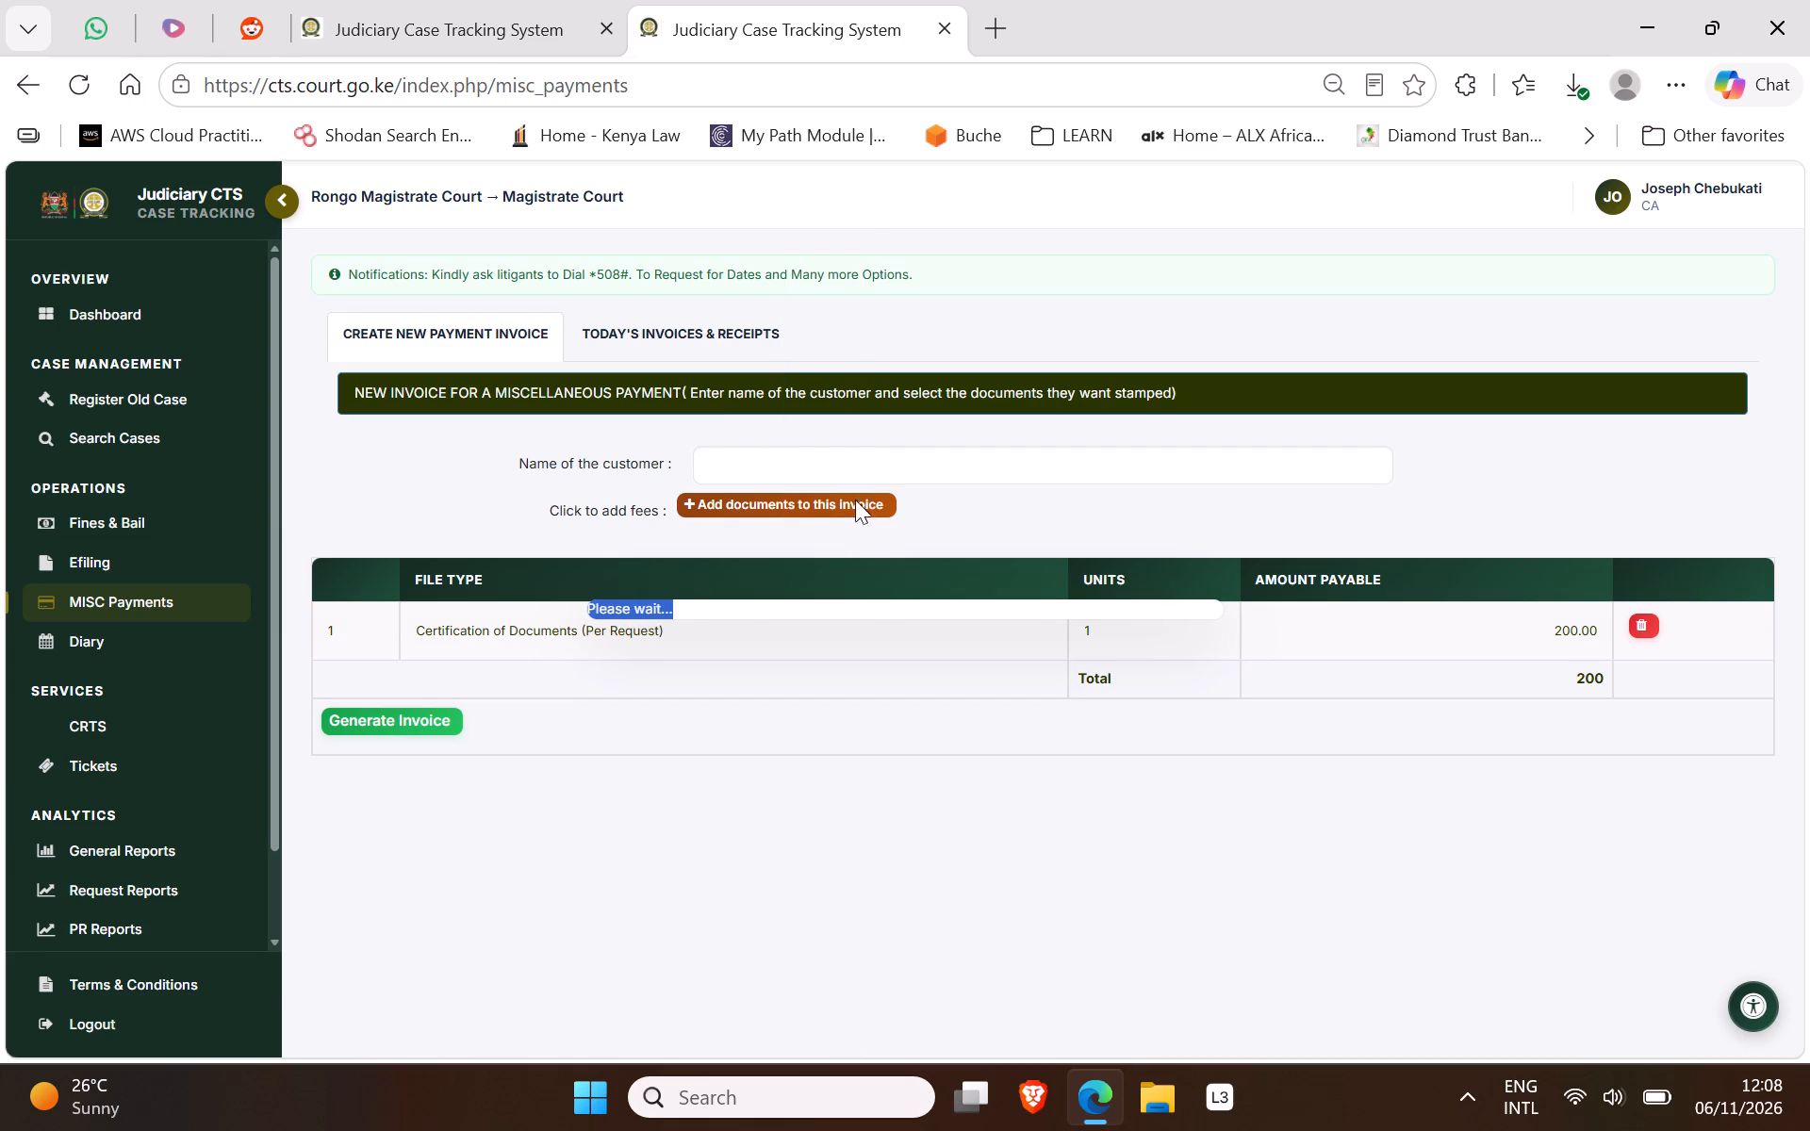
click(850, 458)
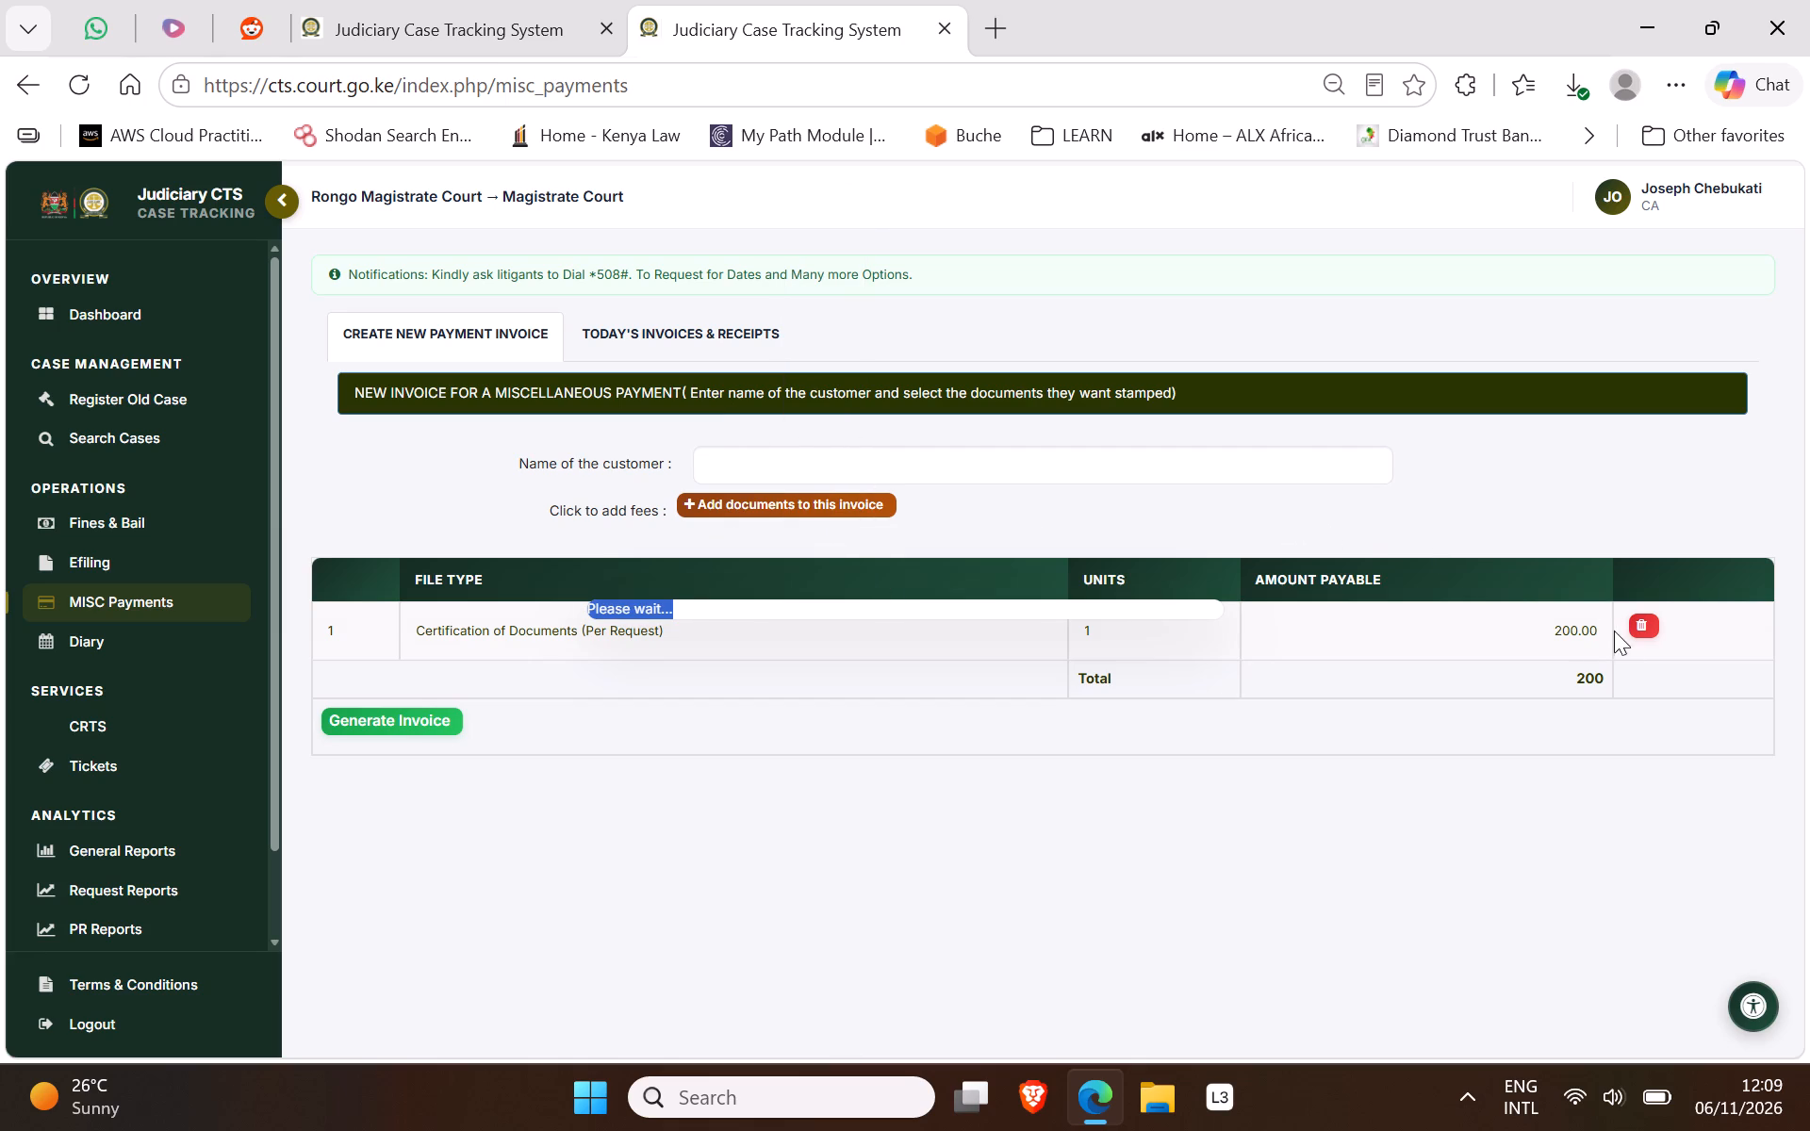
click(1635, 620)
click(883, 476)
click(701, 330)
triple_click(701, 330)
Reload the miscellaneous payments page and look through today's invoices and receipts.
click(73, 67)
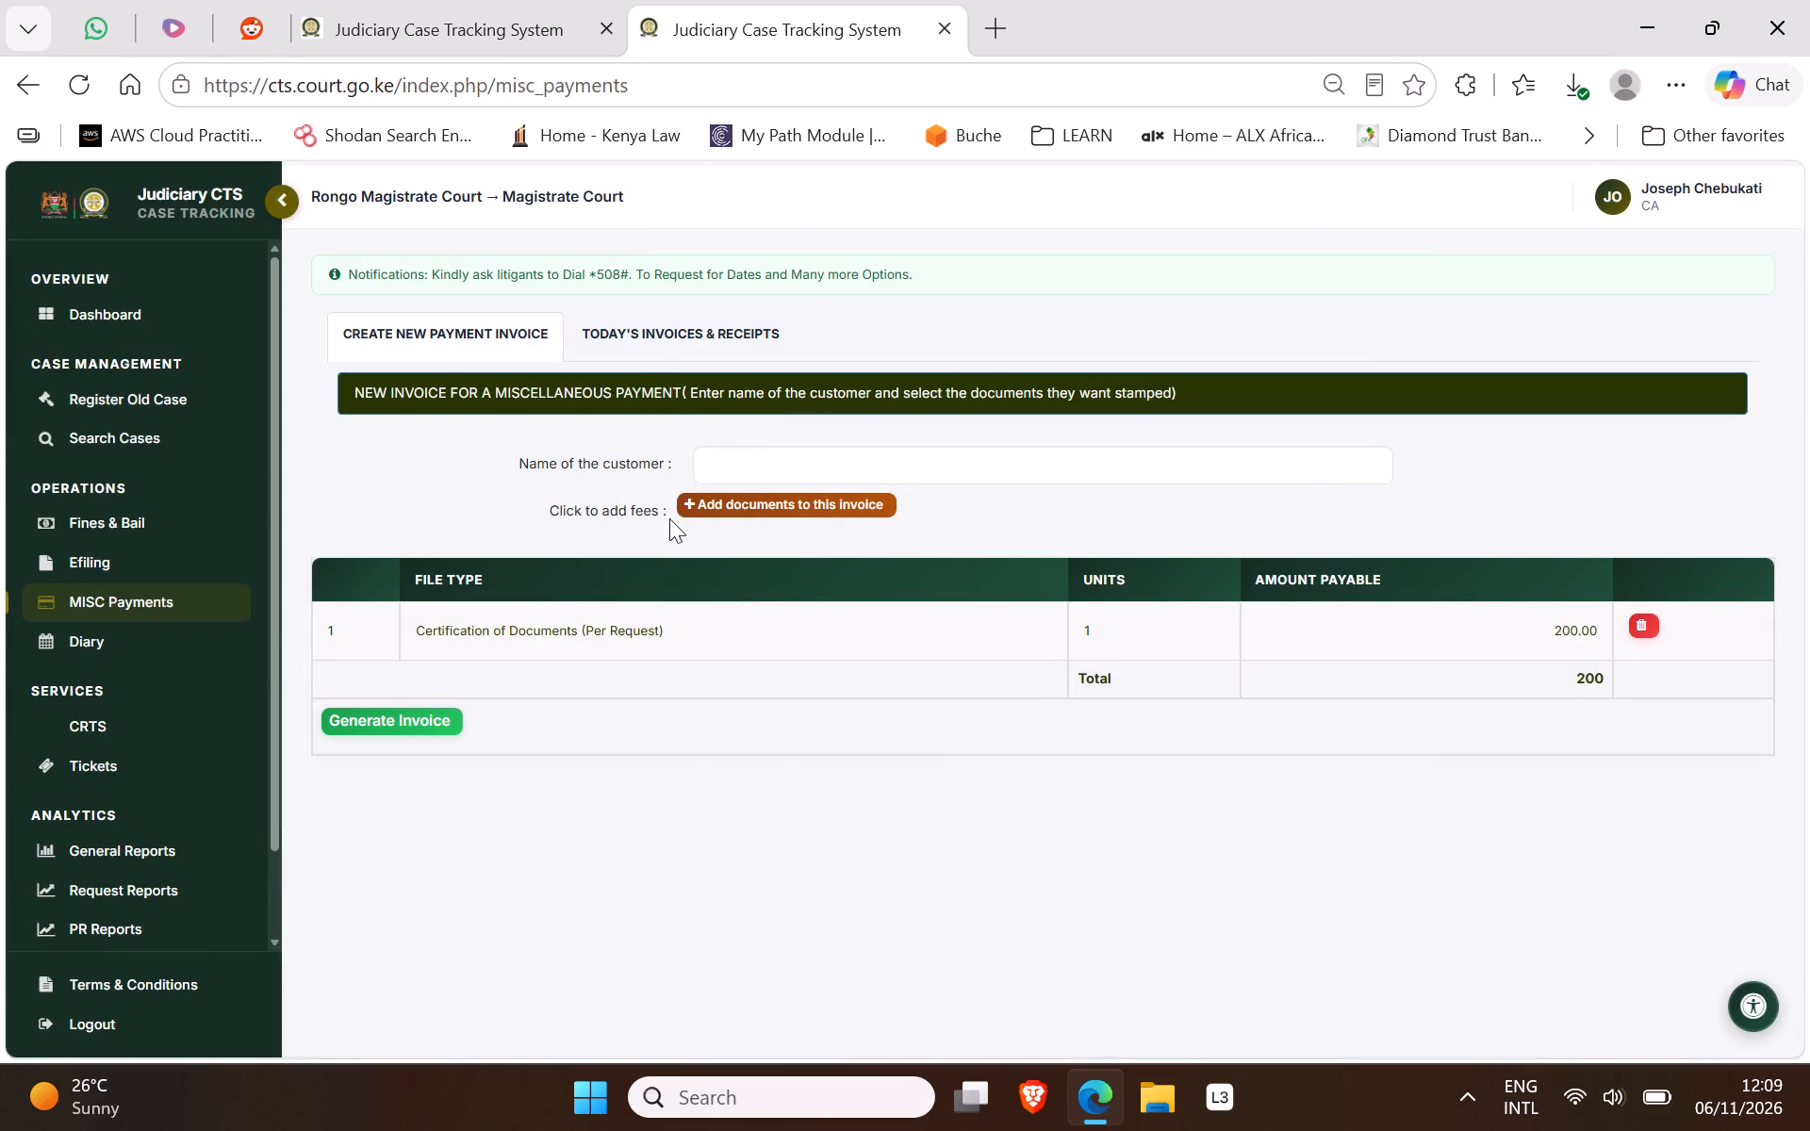
click(645, 328)
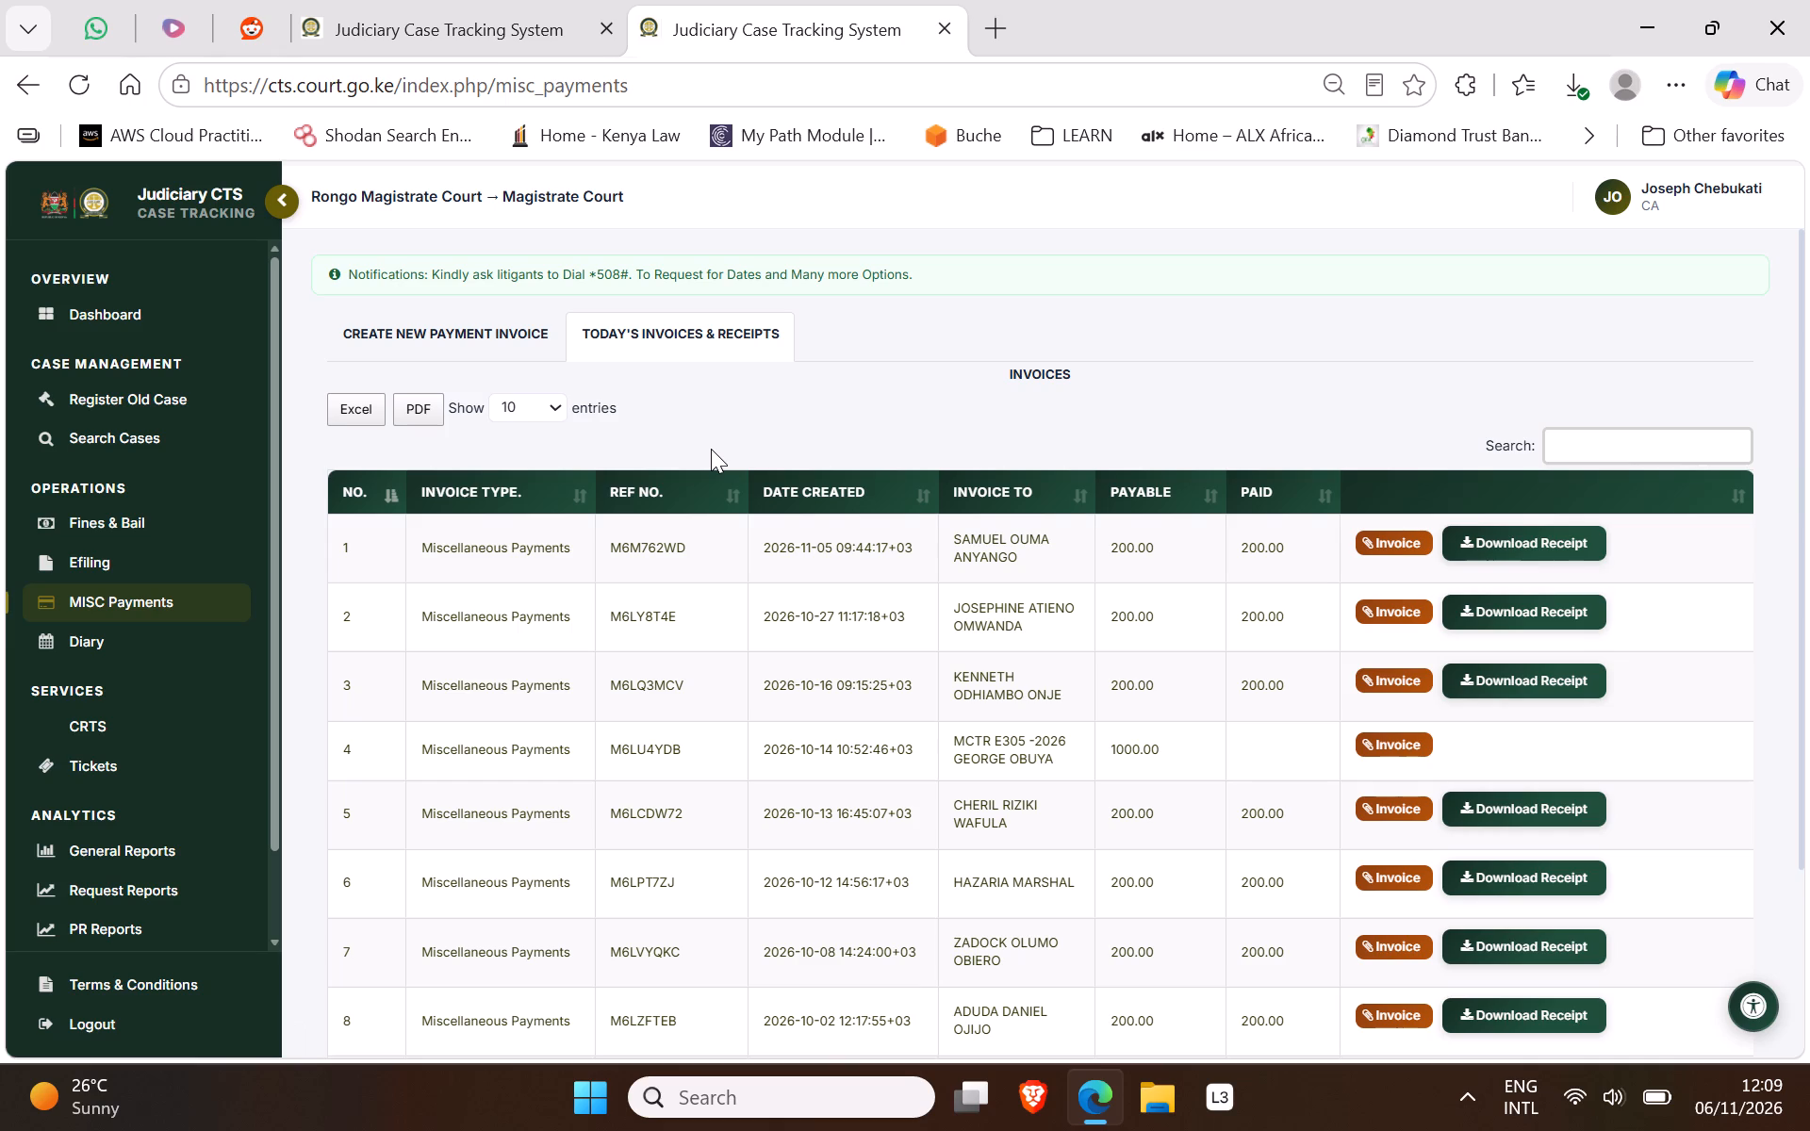
scroll(711, 450, down, 6)
scroll(791, 487, down, 2)
scroll(796, 492, up, 2)
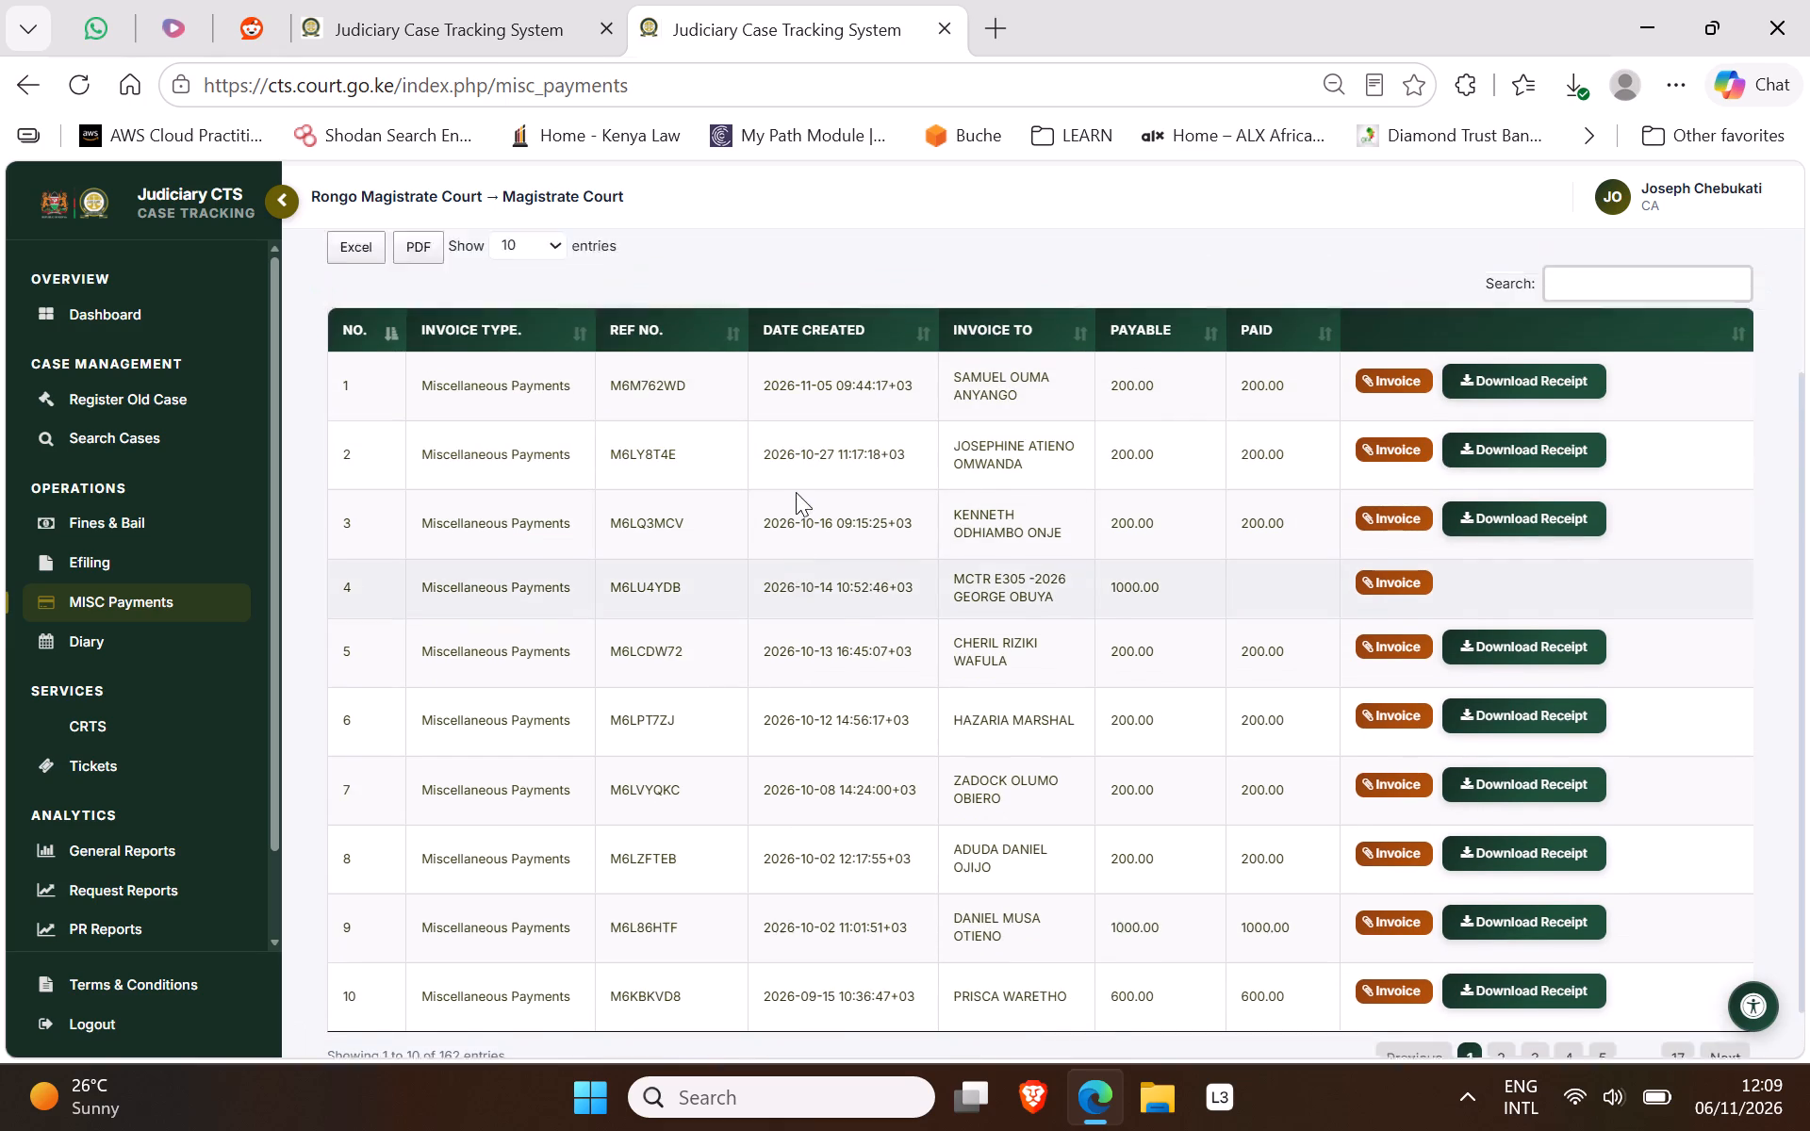
scroll(796, 492, up, 2)
scroll(796, 492, down, 5)
scroll(796, 492, up, 9)
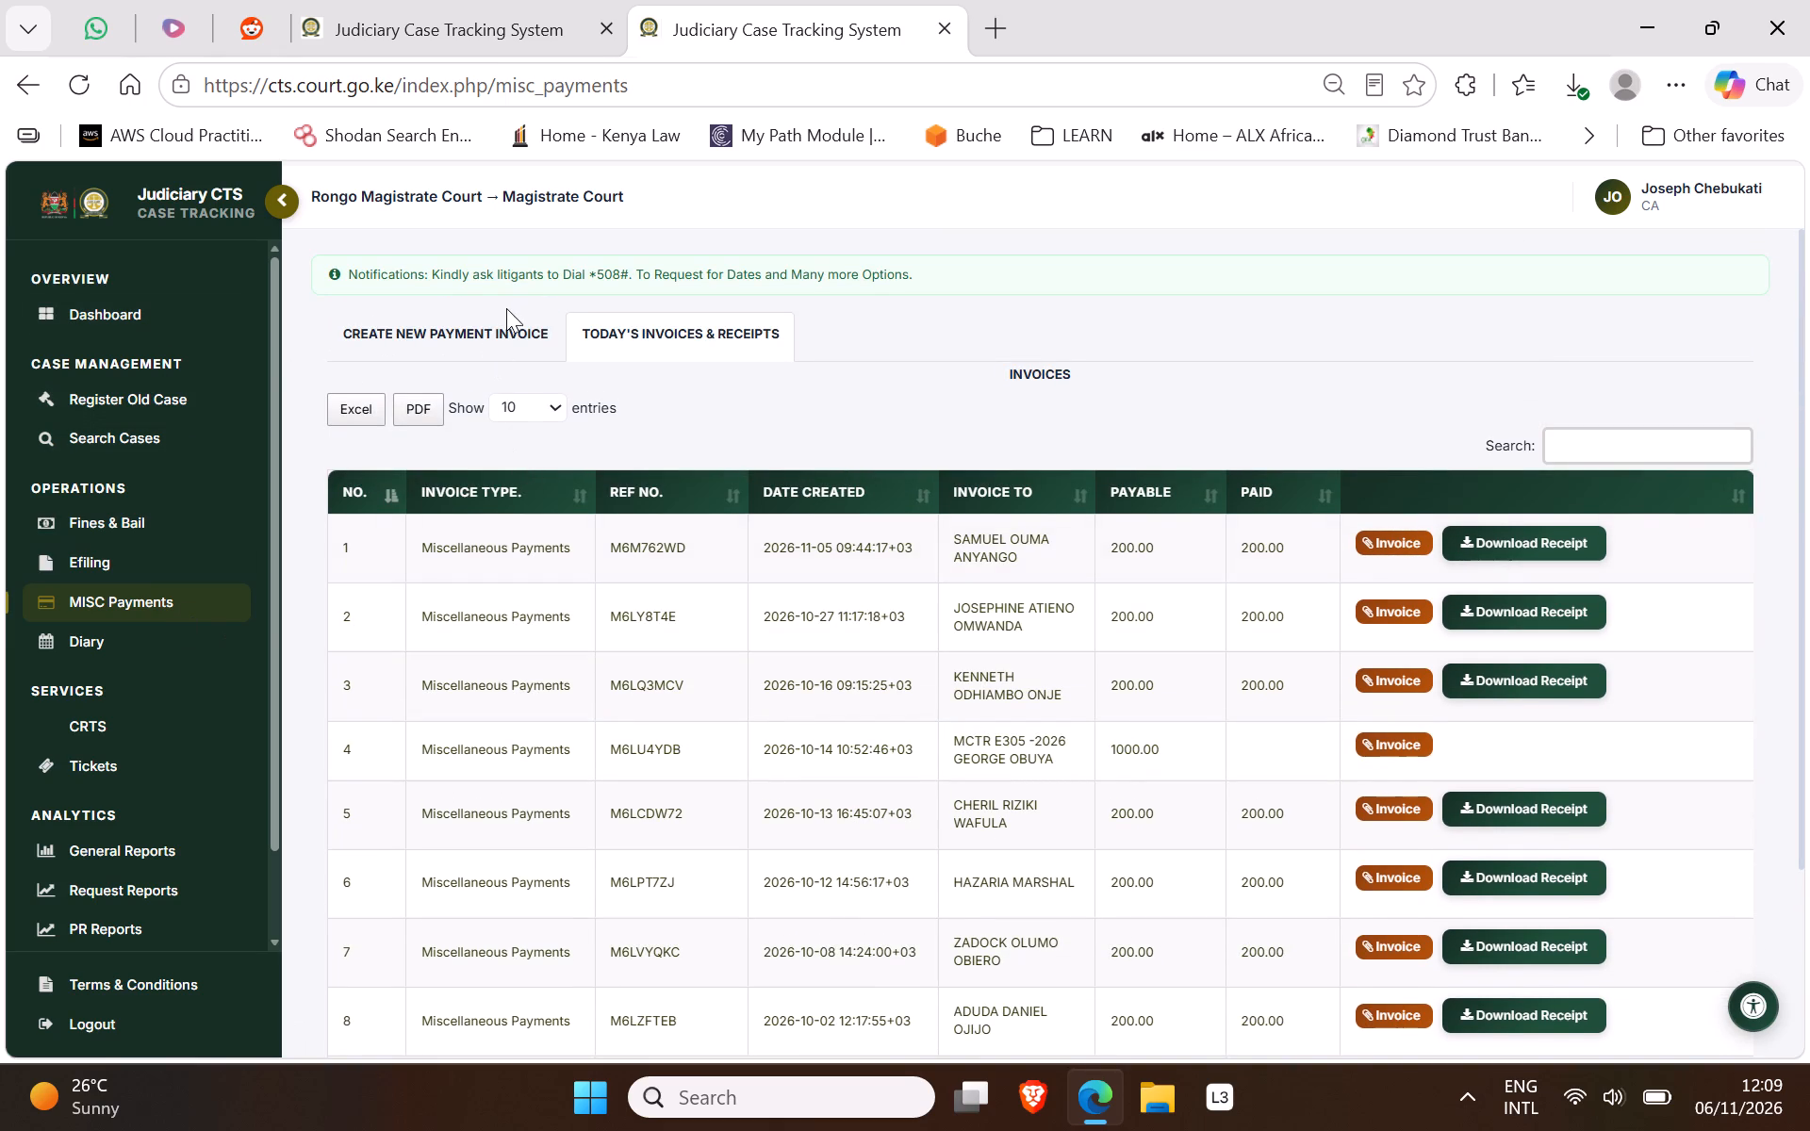
Return to the new payment invoice form and enter the customer's name.
click(485, 343)
click(736, 449)
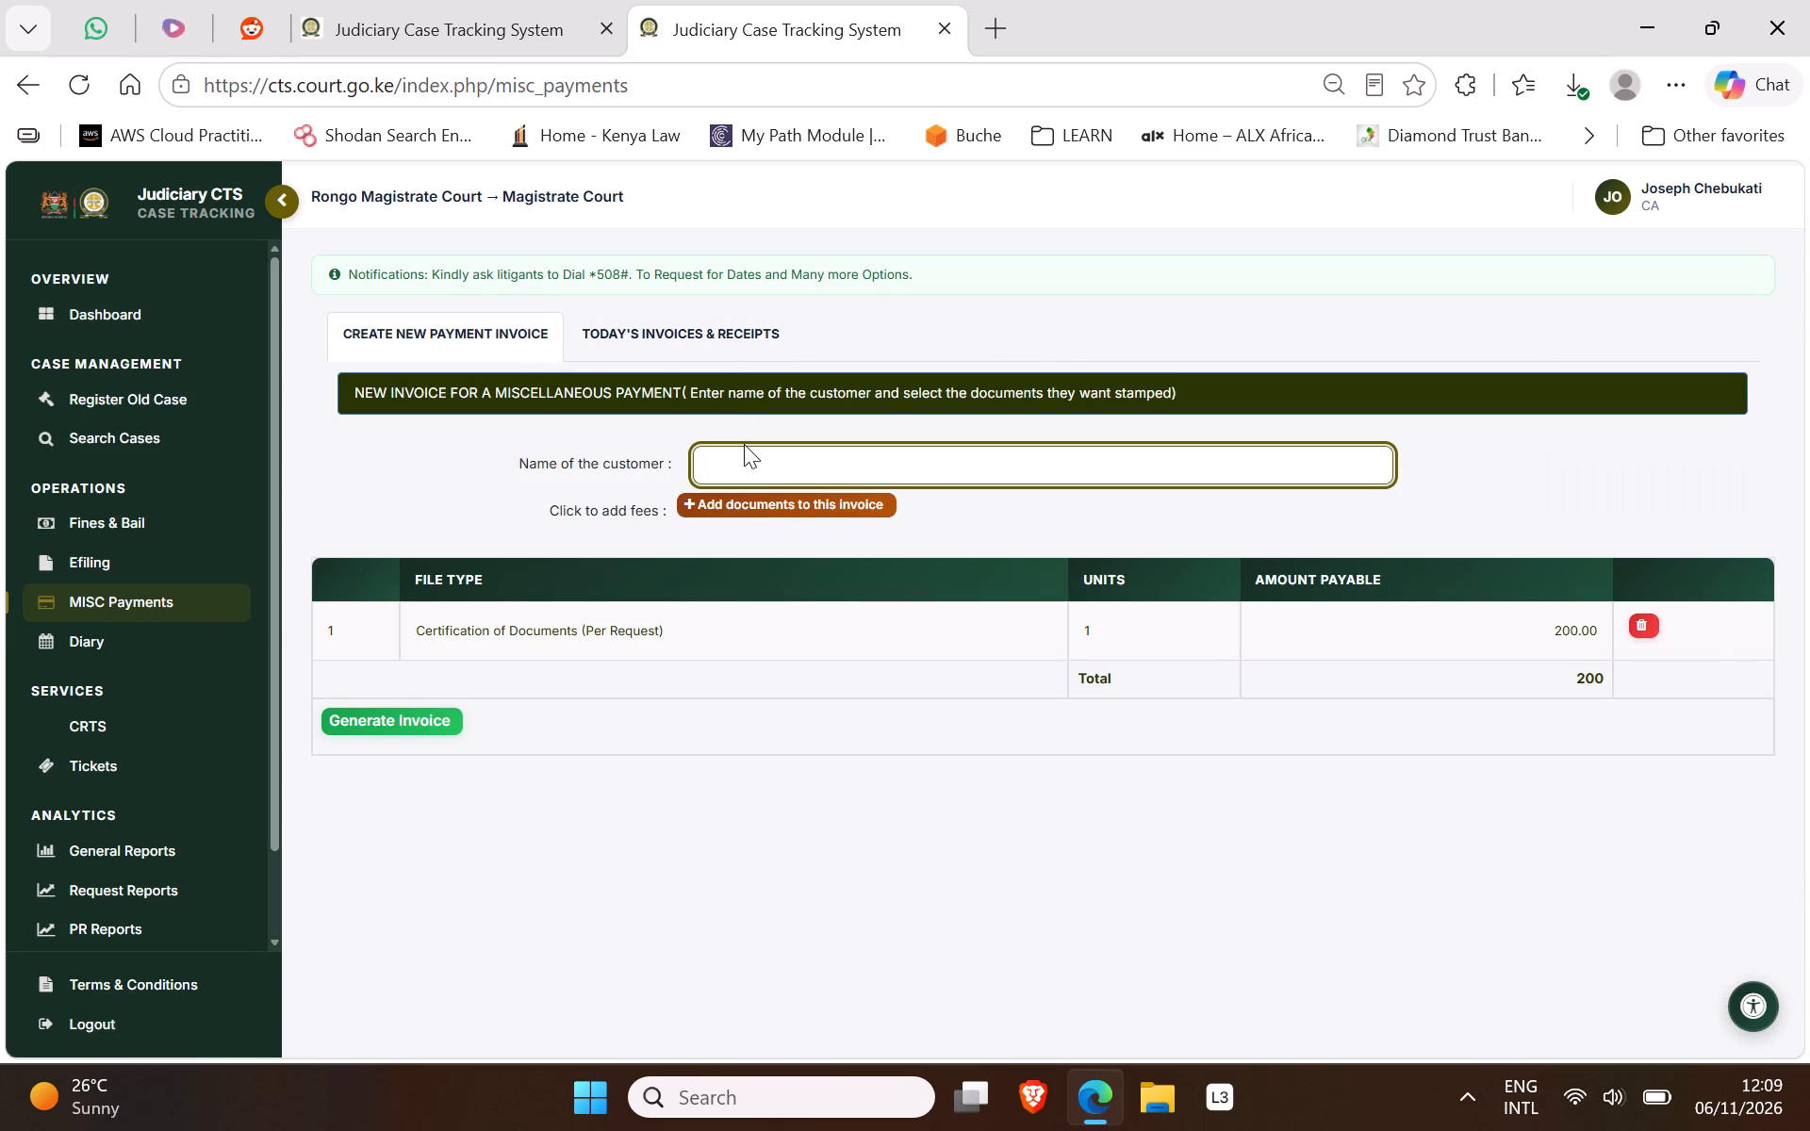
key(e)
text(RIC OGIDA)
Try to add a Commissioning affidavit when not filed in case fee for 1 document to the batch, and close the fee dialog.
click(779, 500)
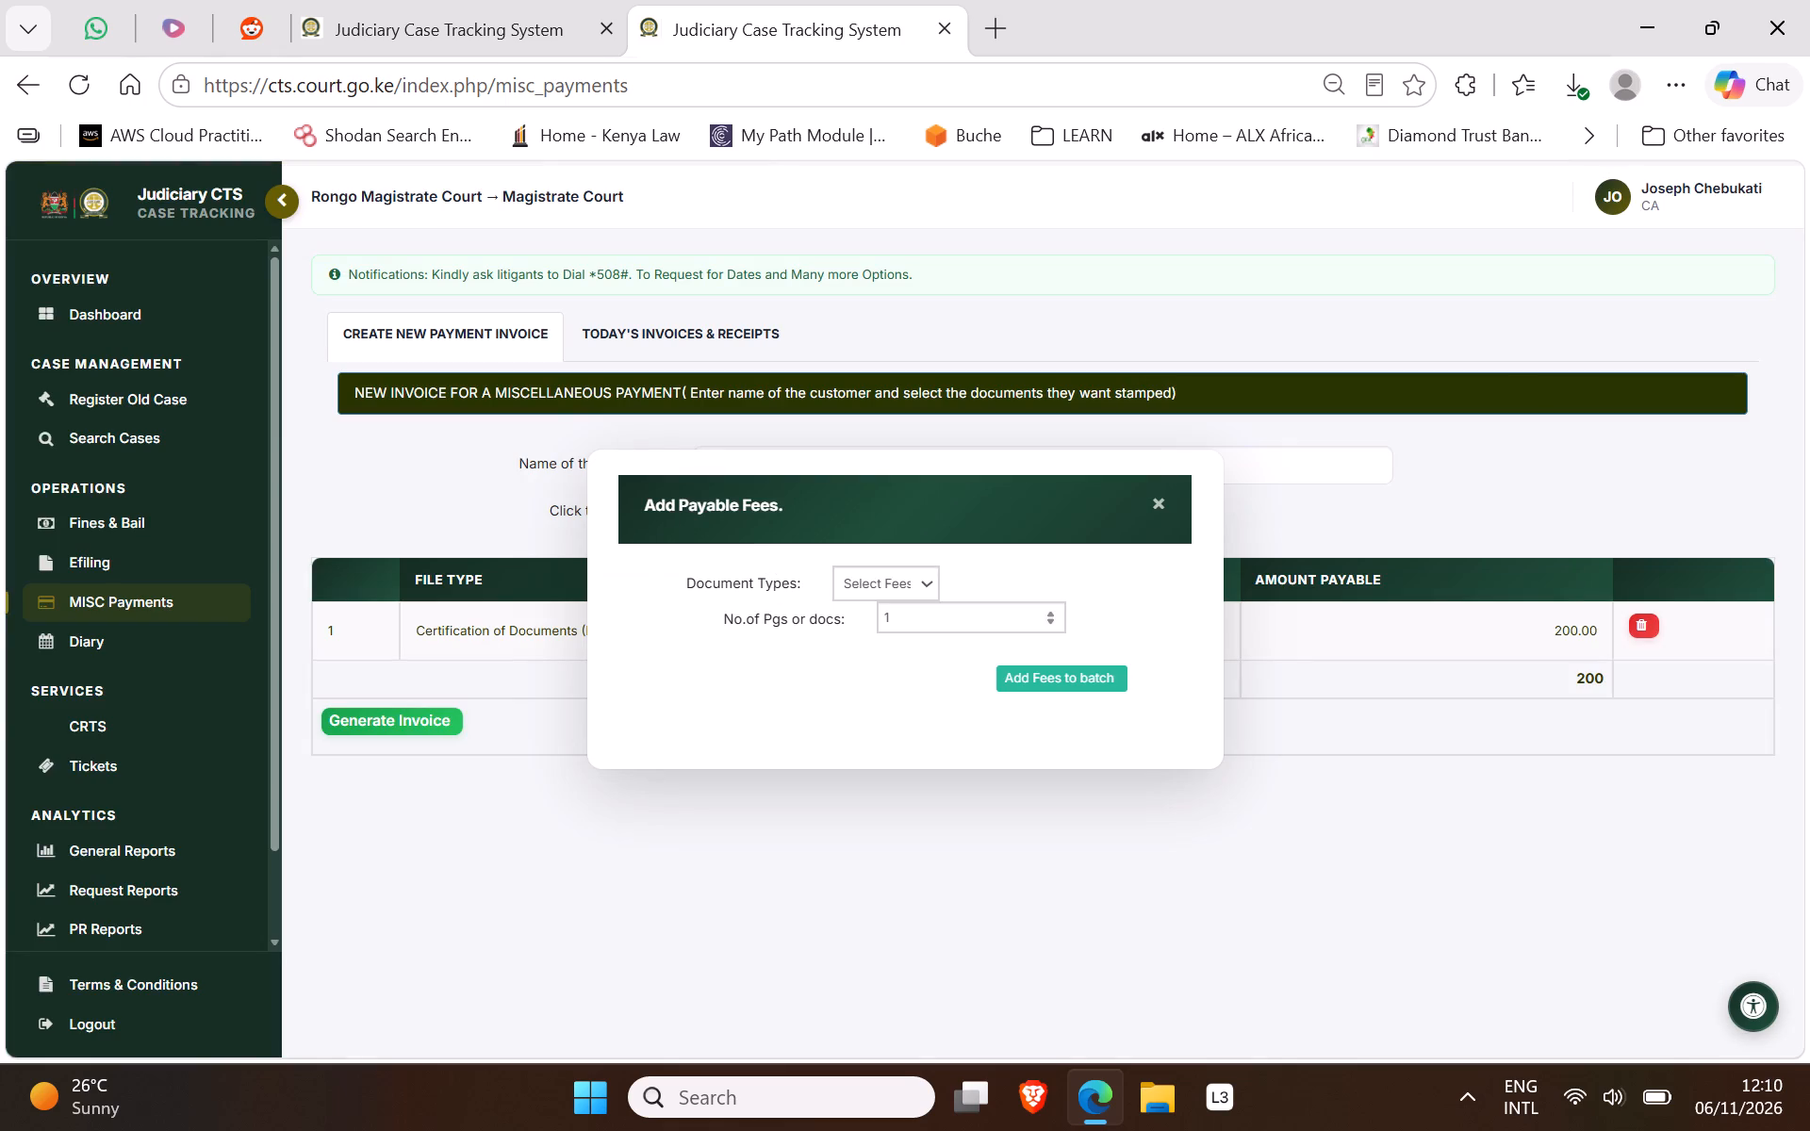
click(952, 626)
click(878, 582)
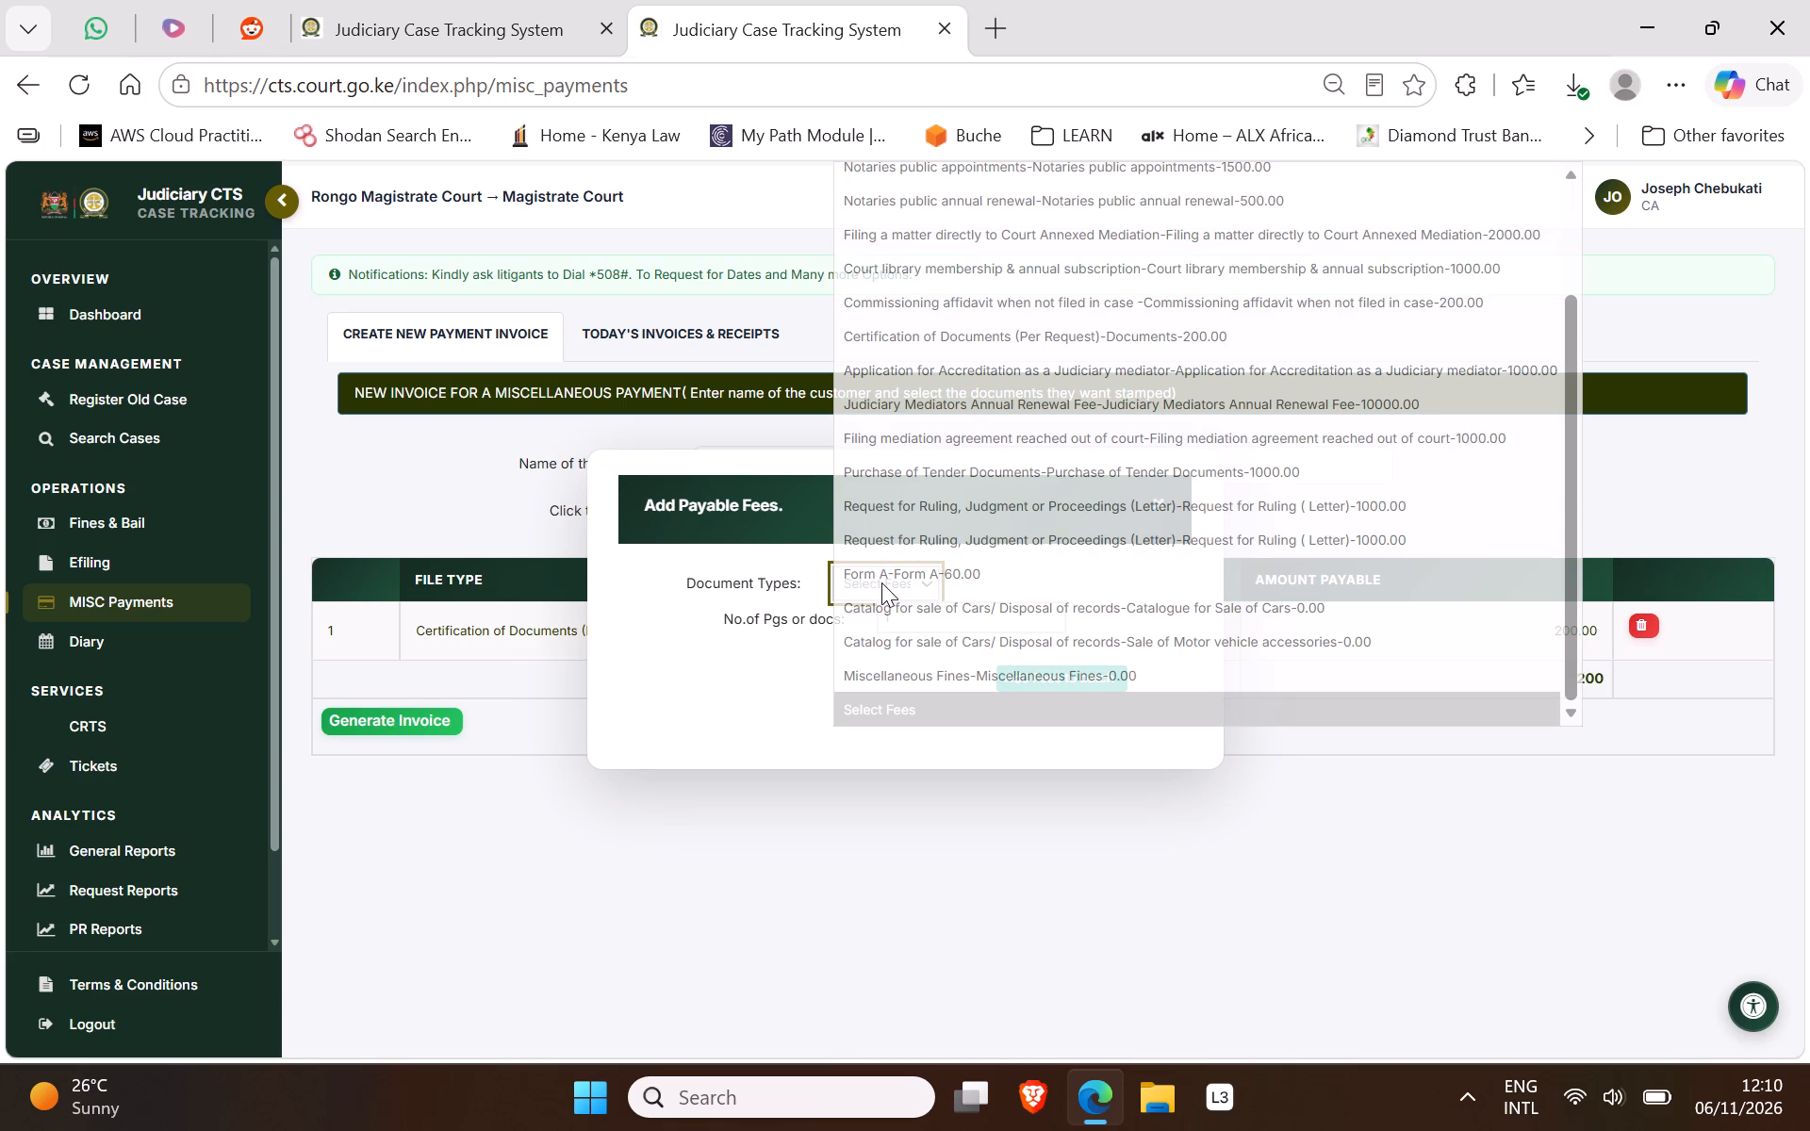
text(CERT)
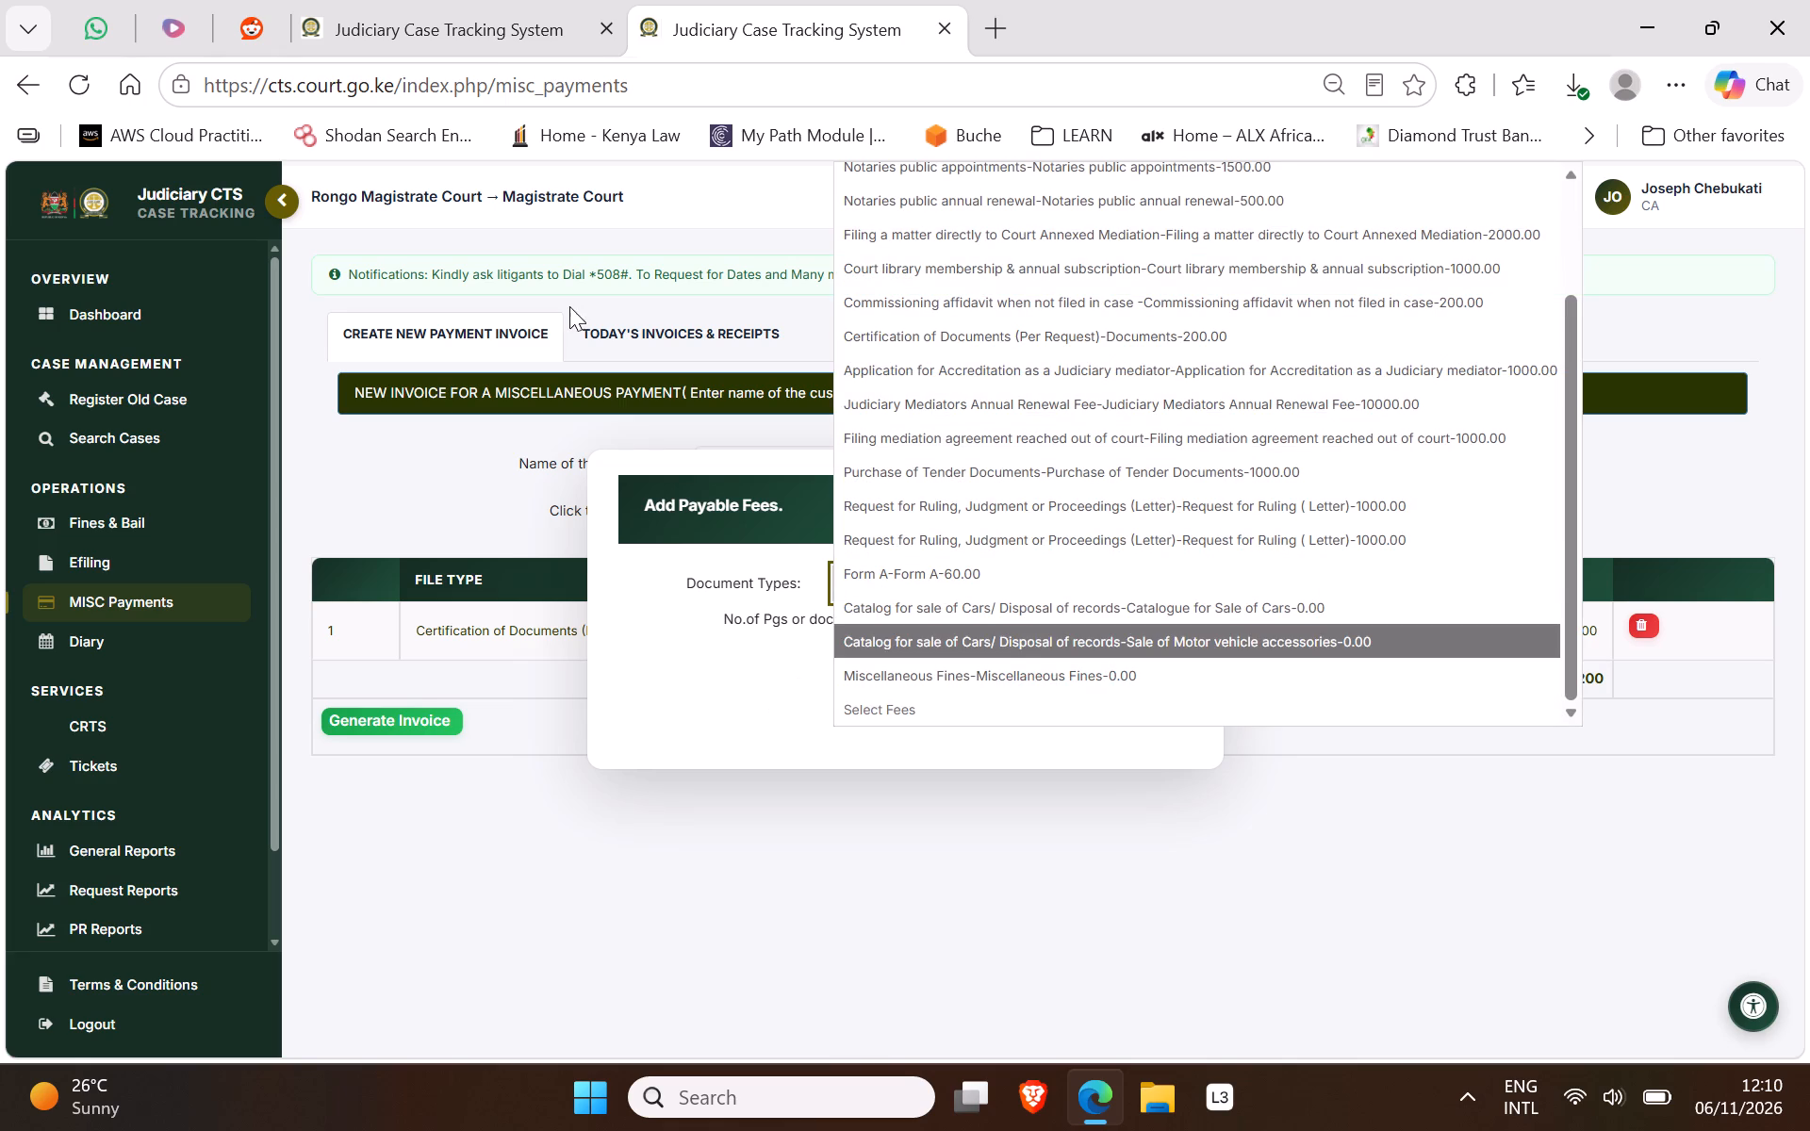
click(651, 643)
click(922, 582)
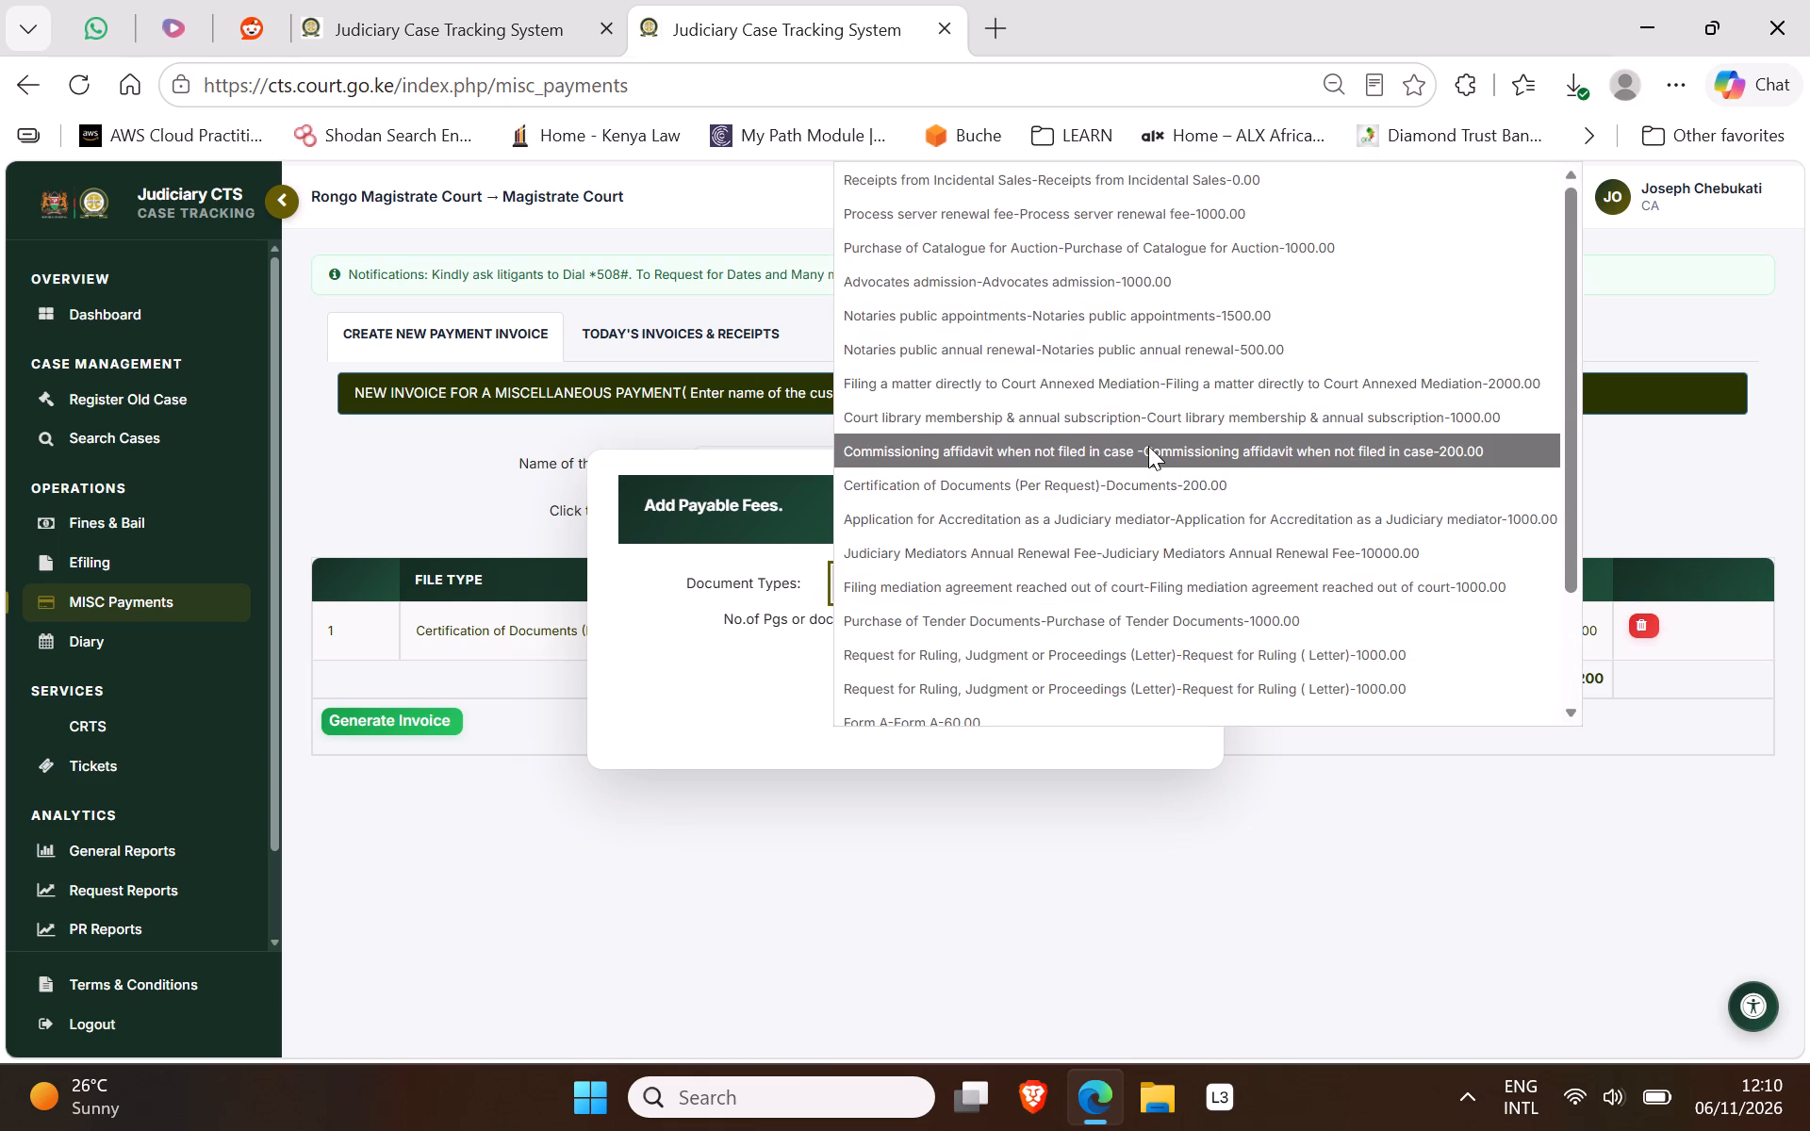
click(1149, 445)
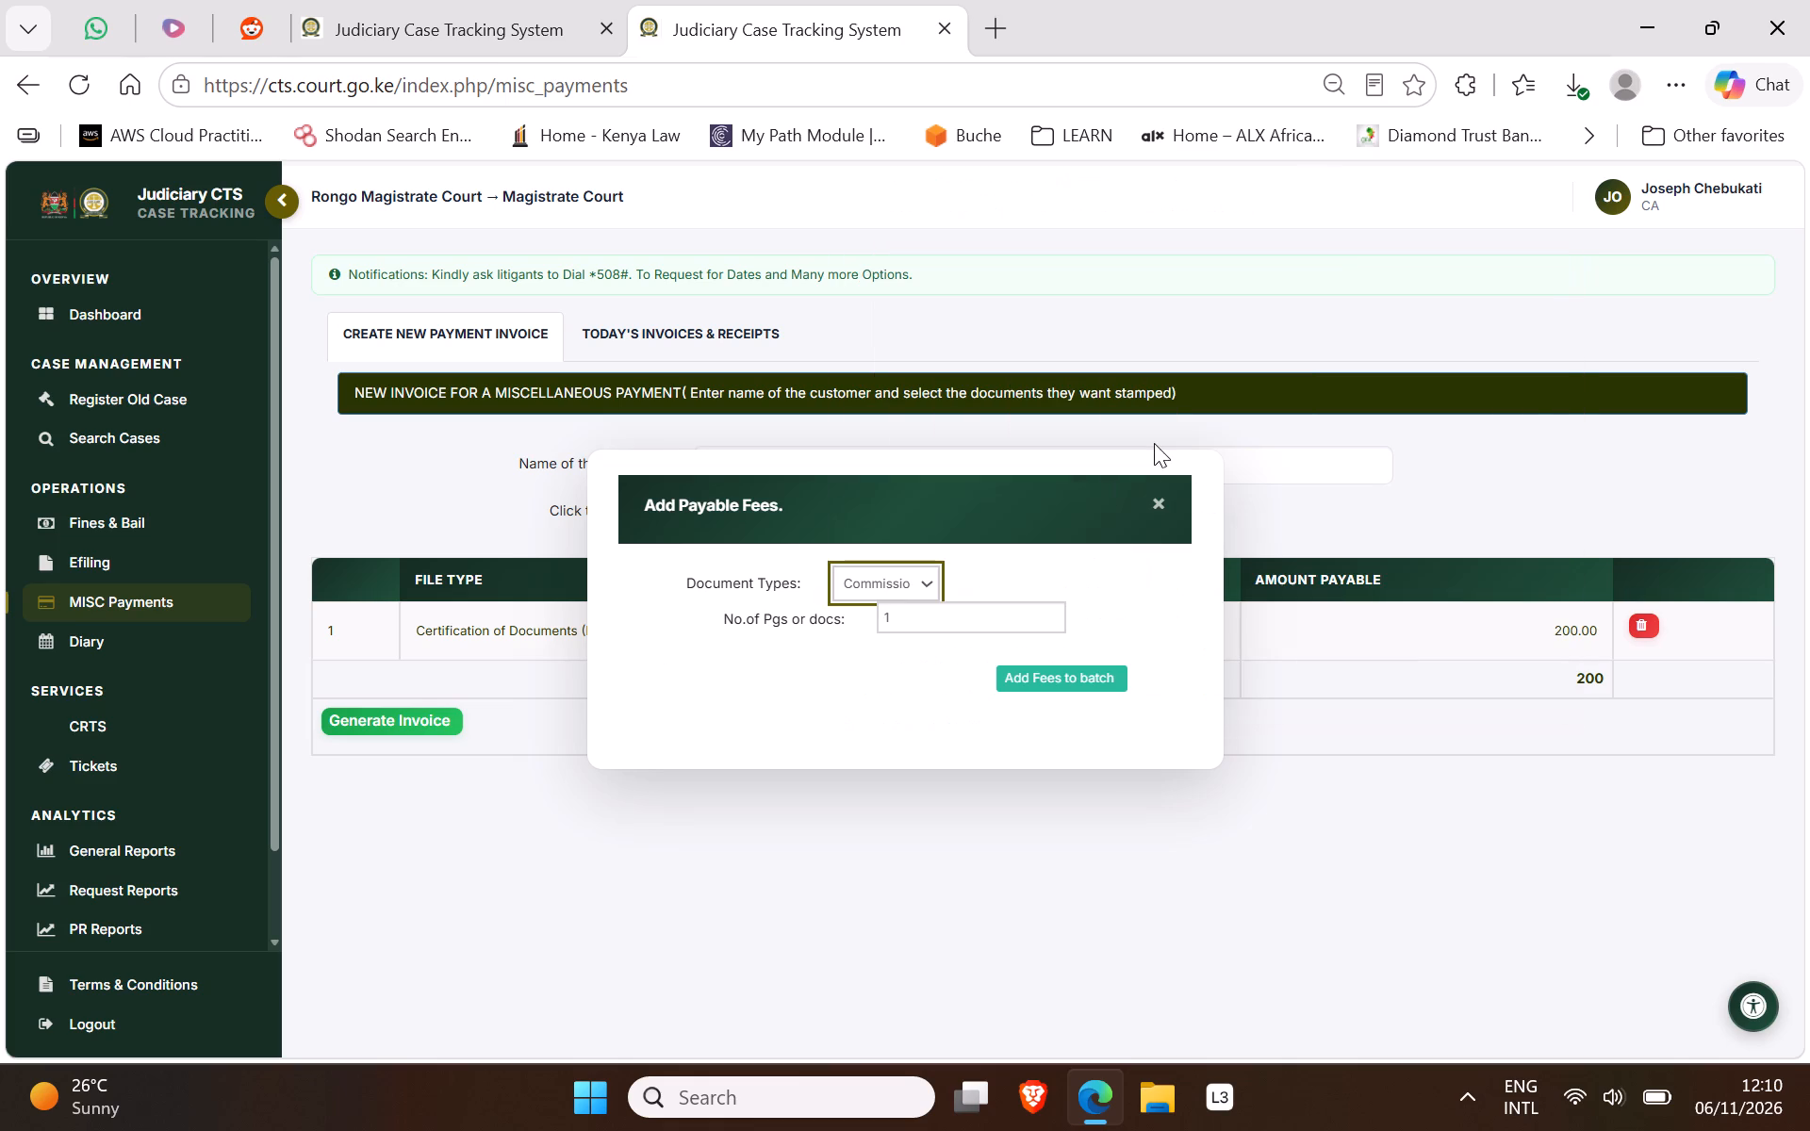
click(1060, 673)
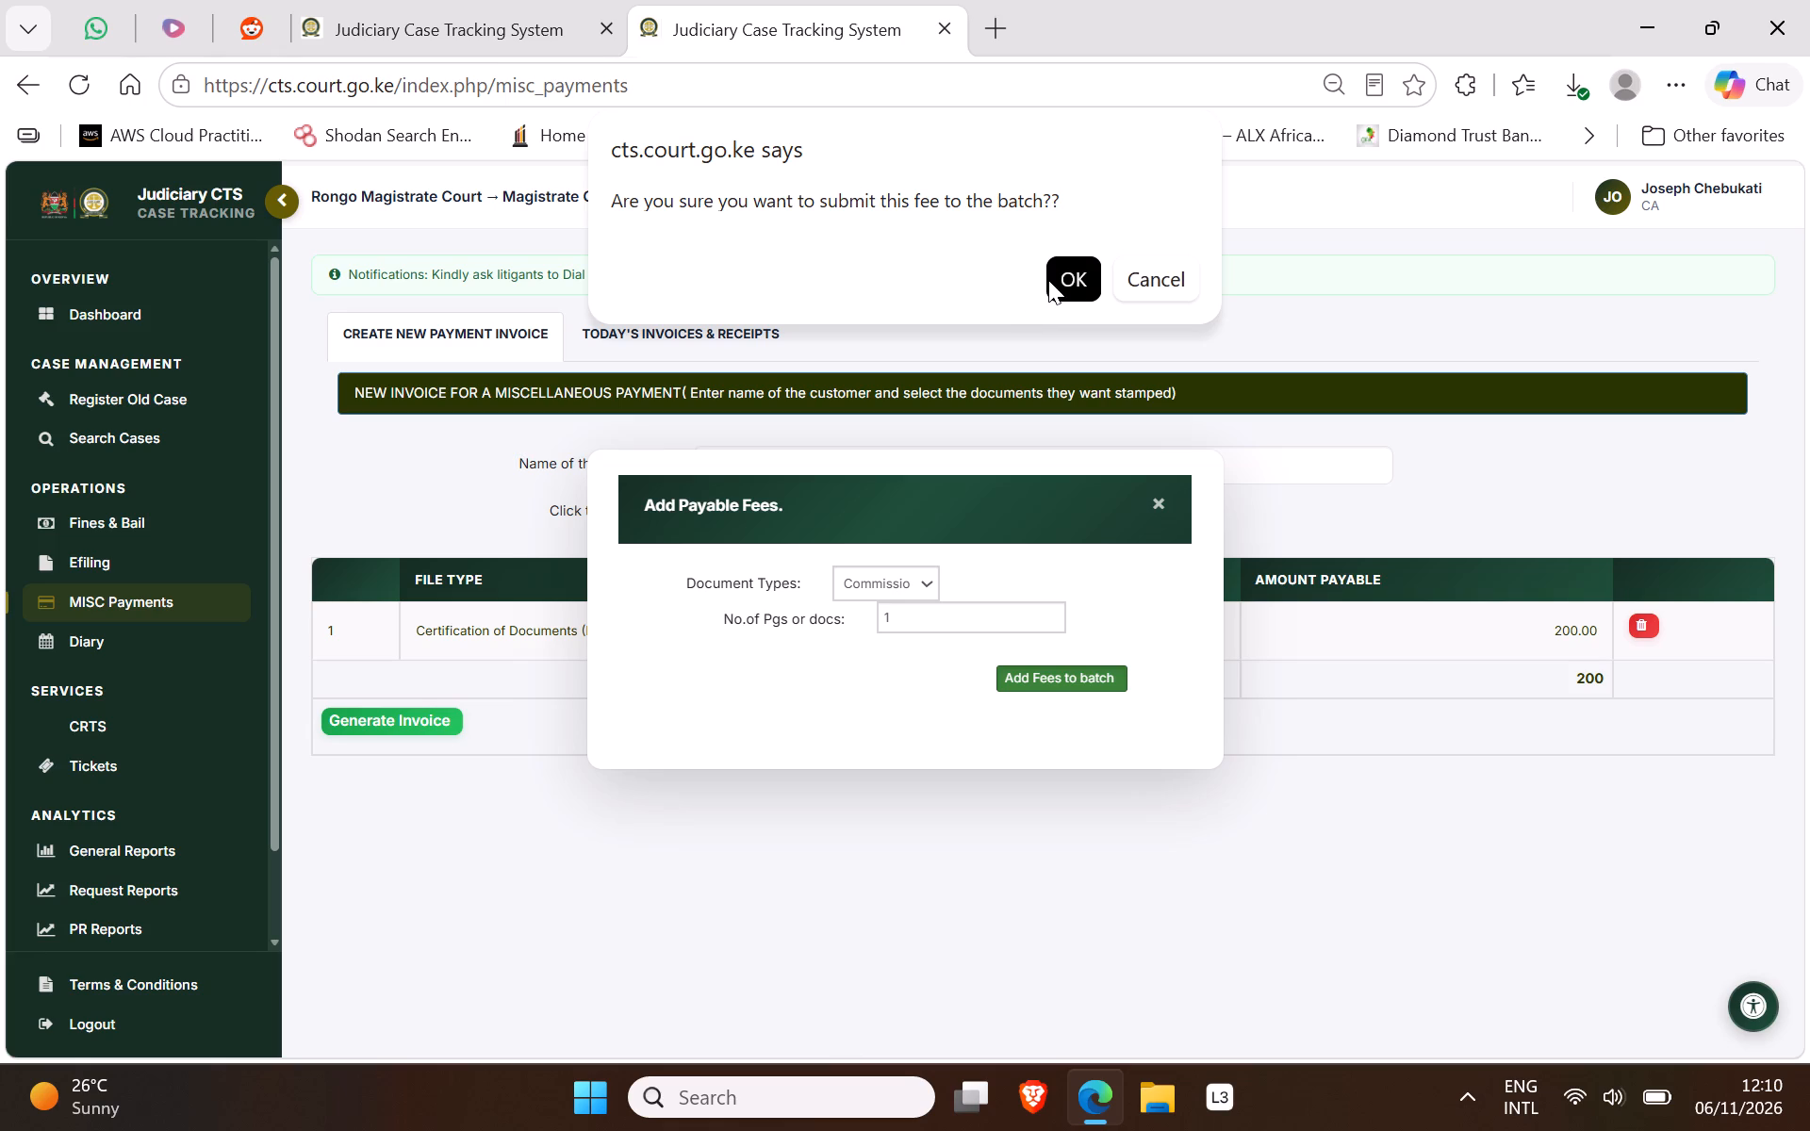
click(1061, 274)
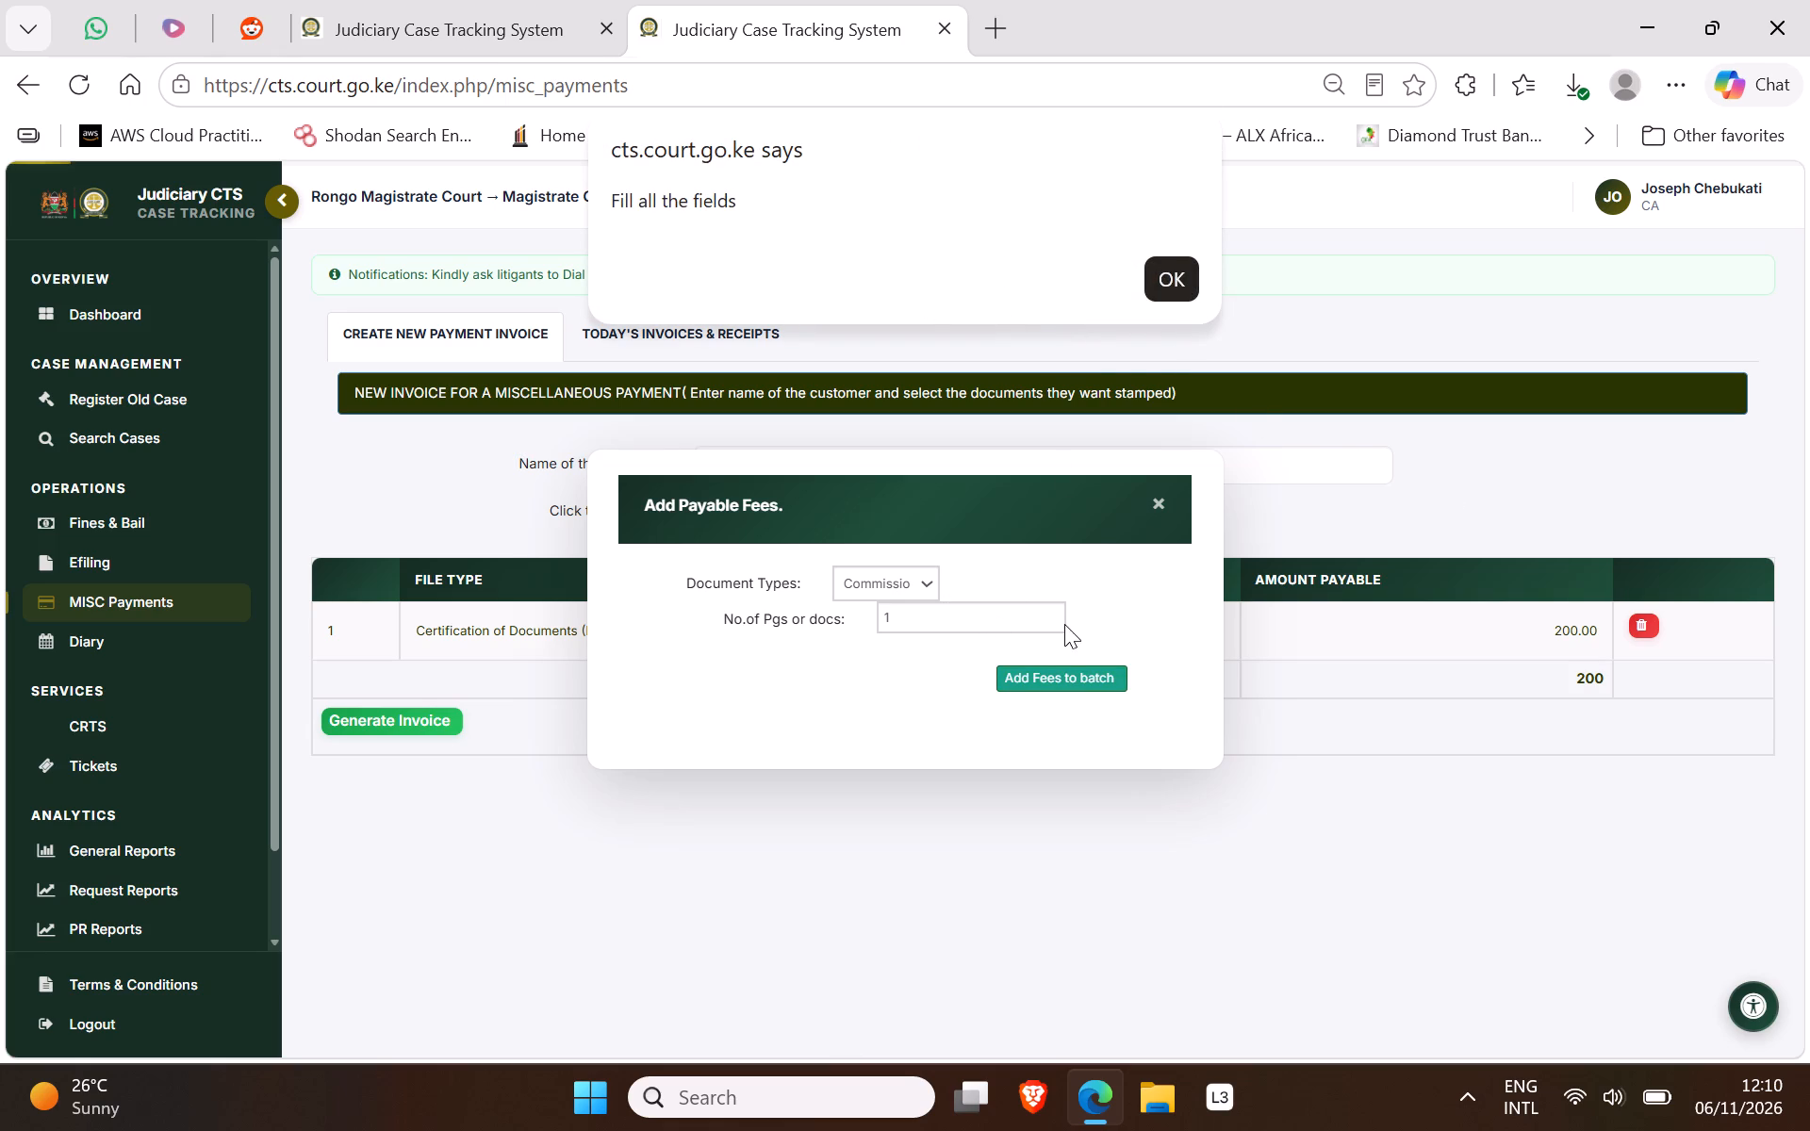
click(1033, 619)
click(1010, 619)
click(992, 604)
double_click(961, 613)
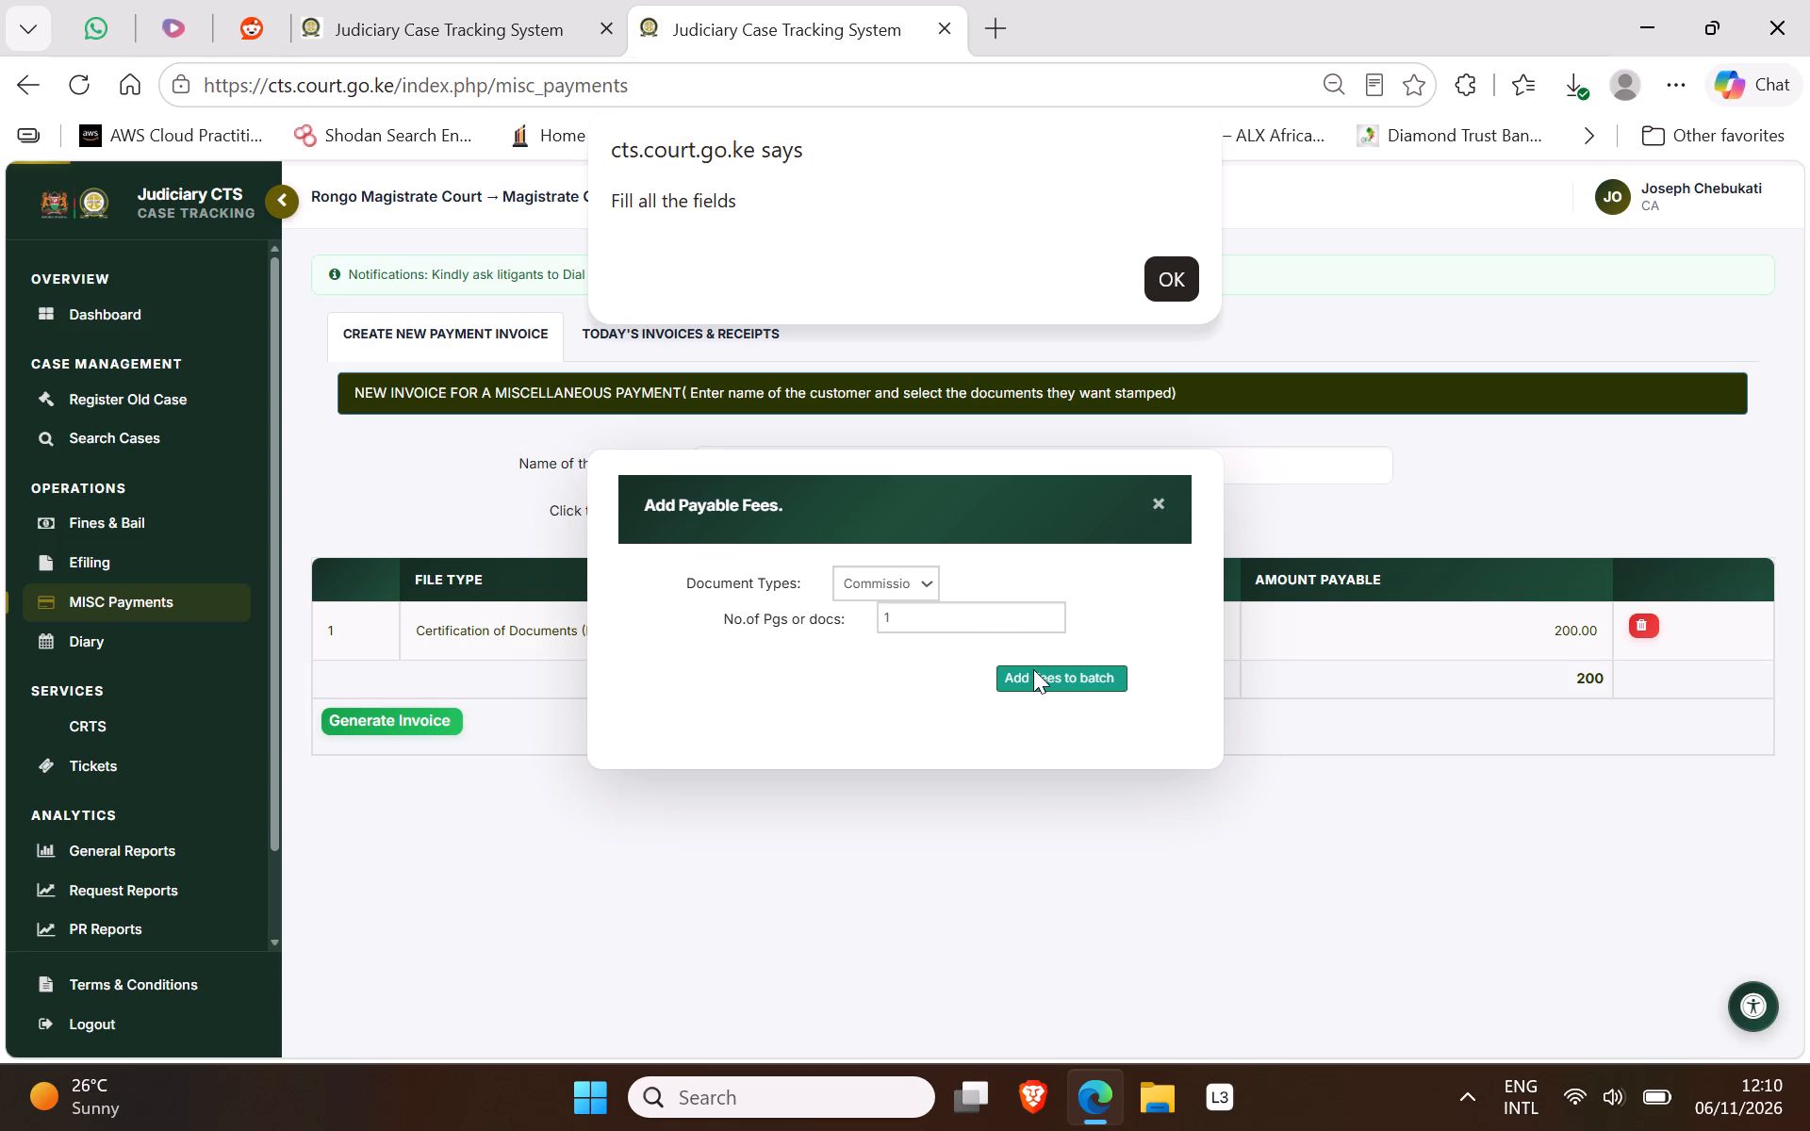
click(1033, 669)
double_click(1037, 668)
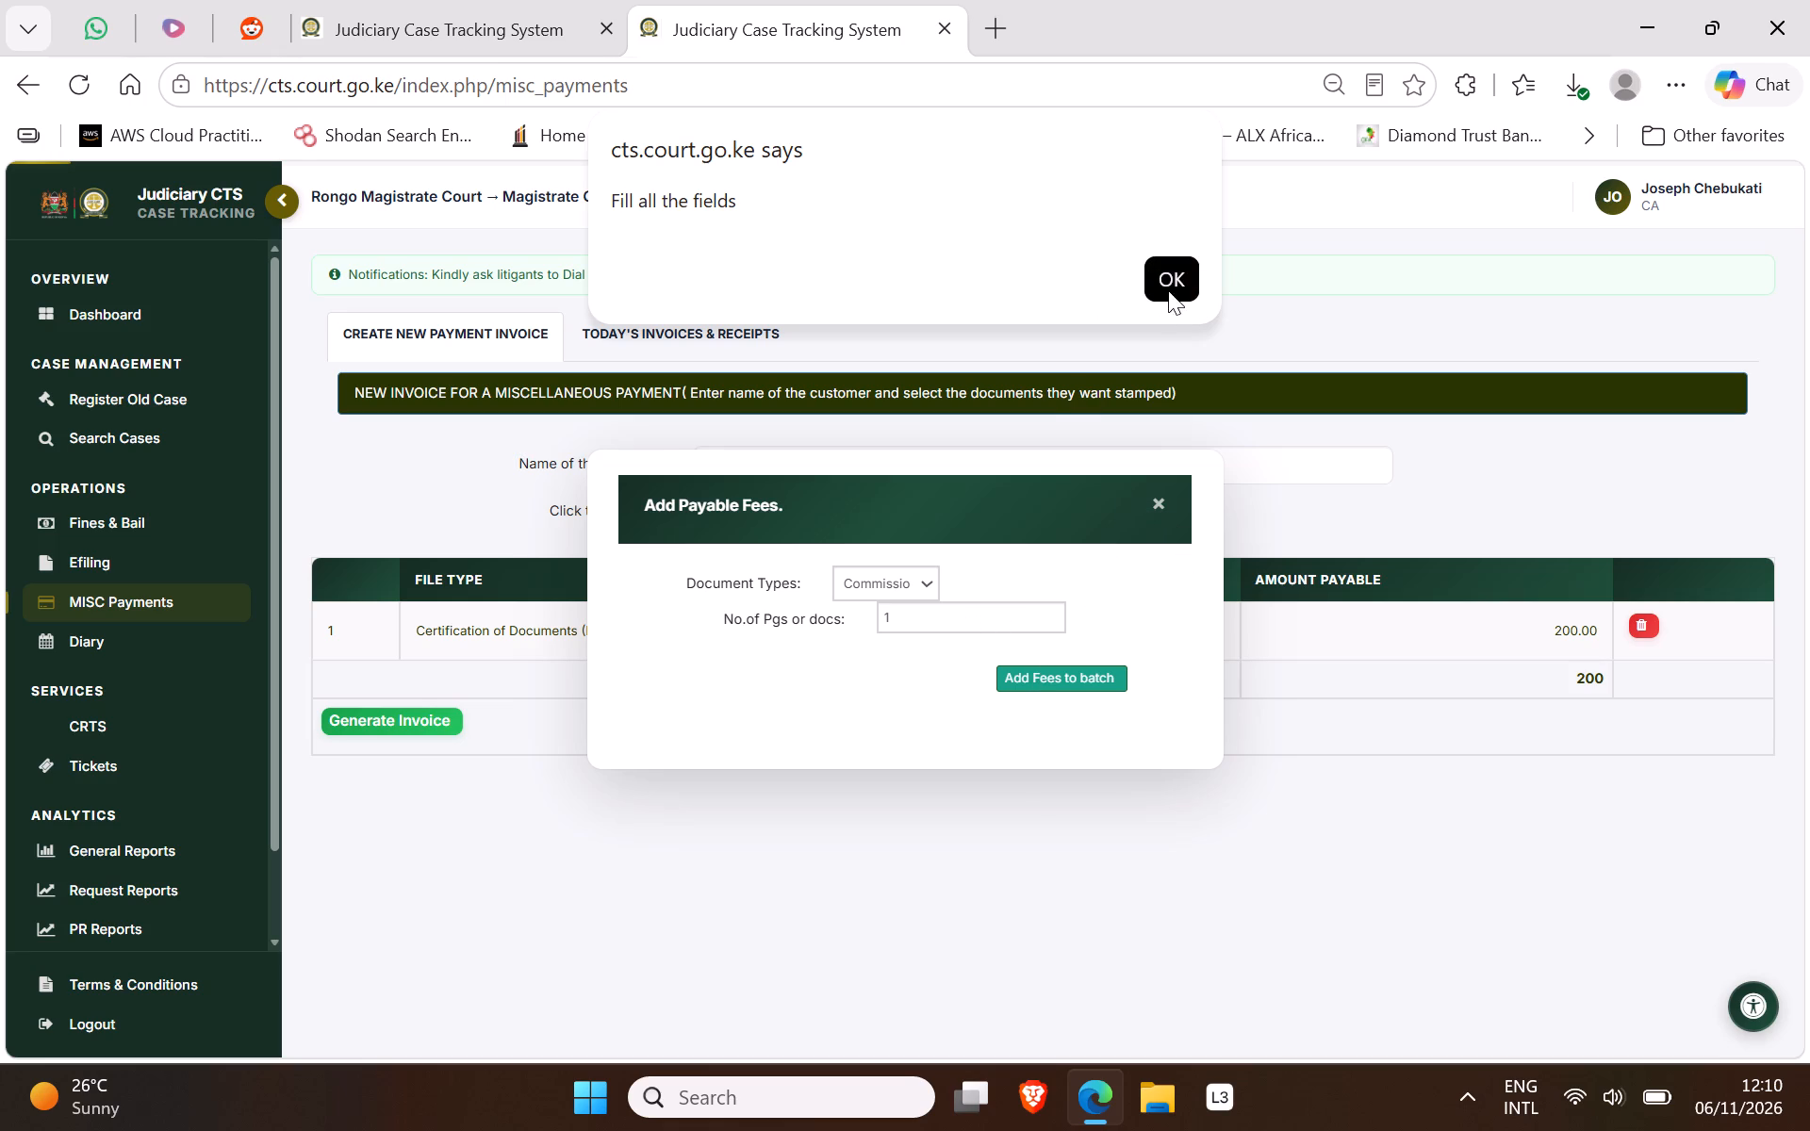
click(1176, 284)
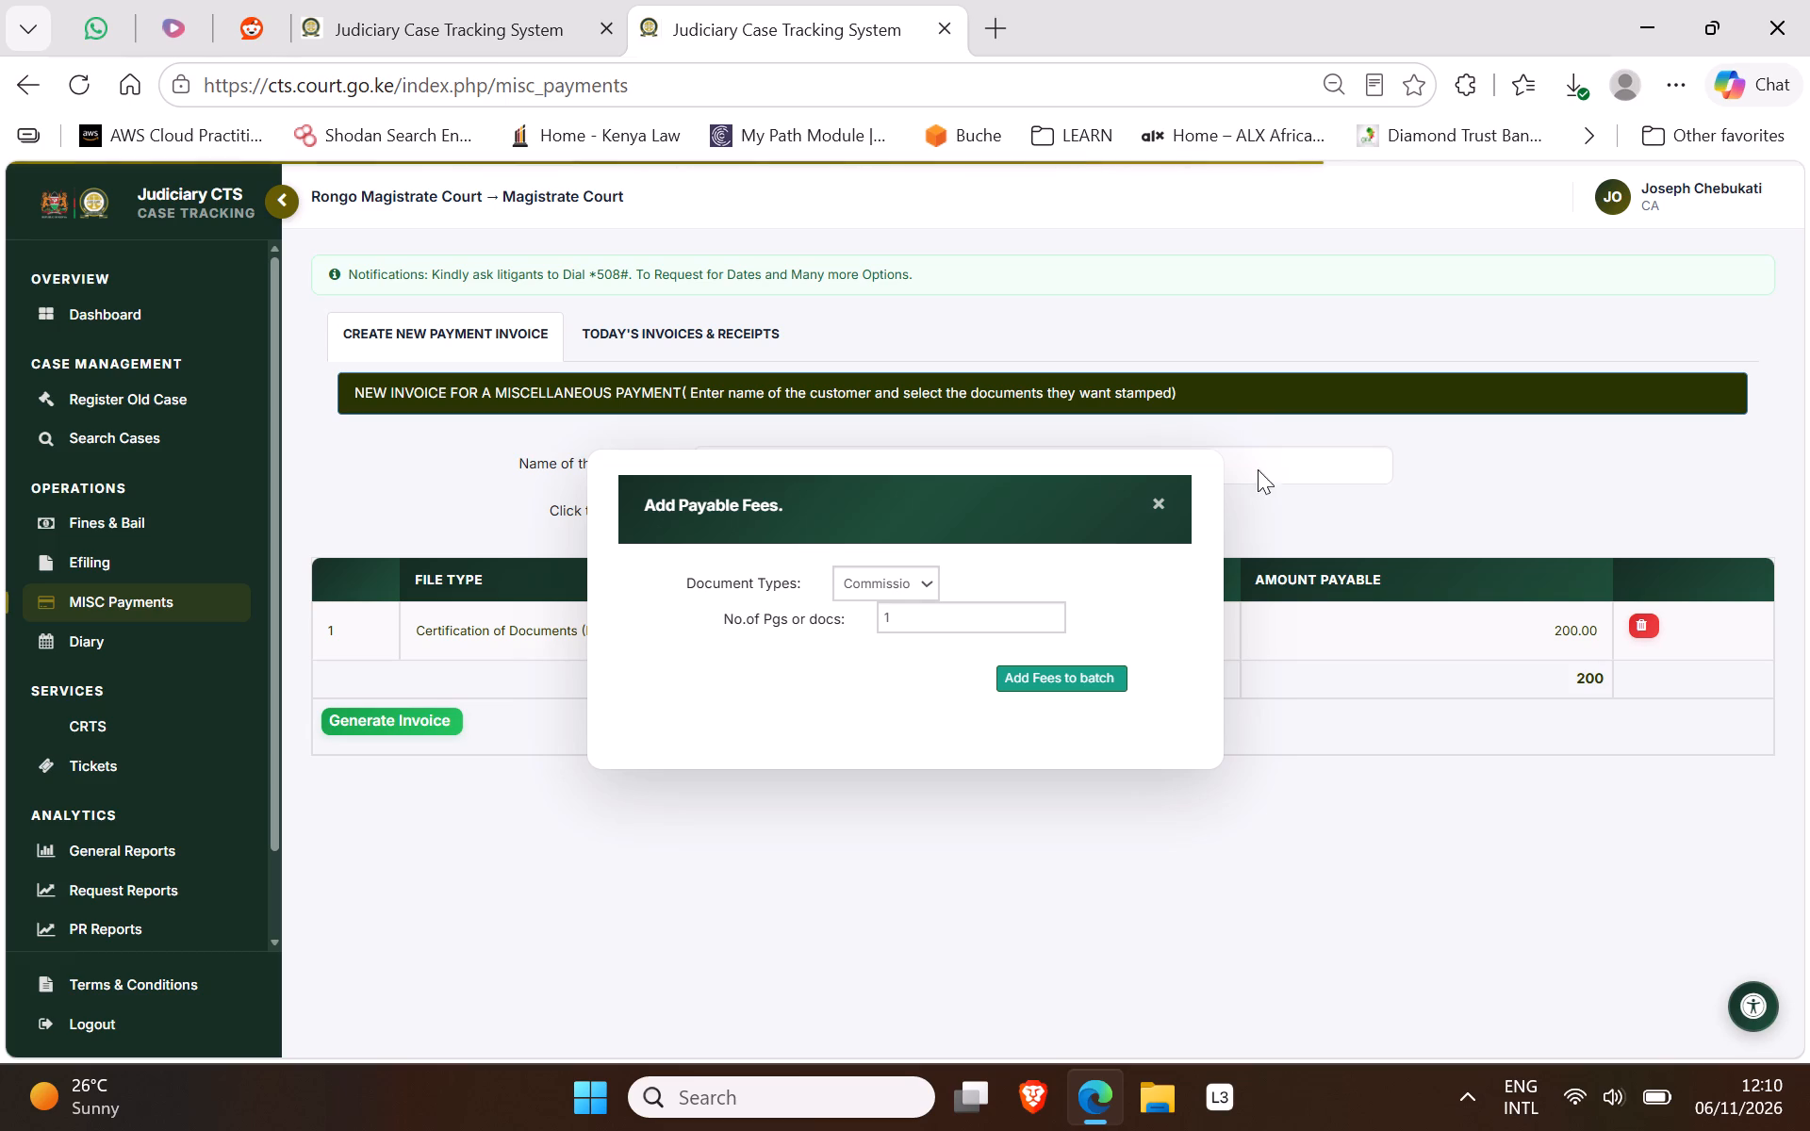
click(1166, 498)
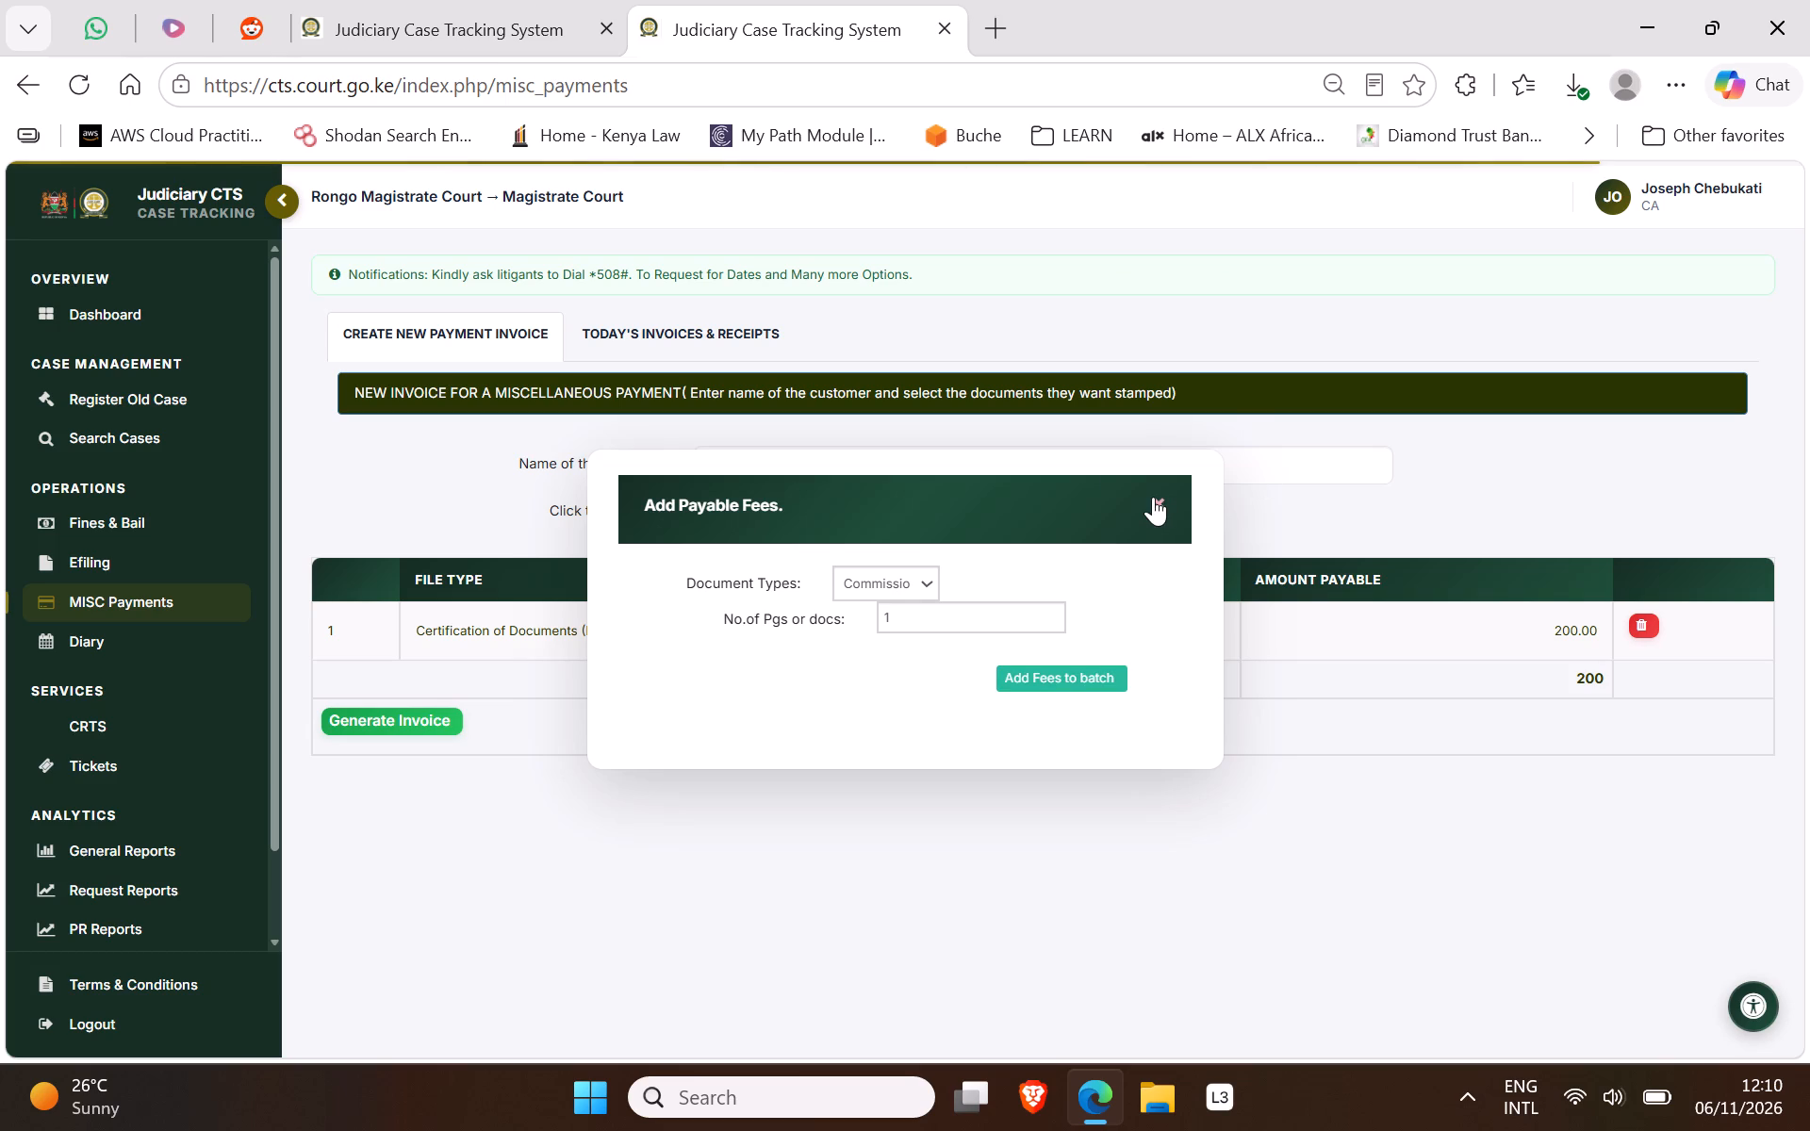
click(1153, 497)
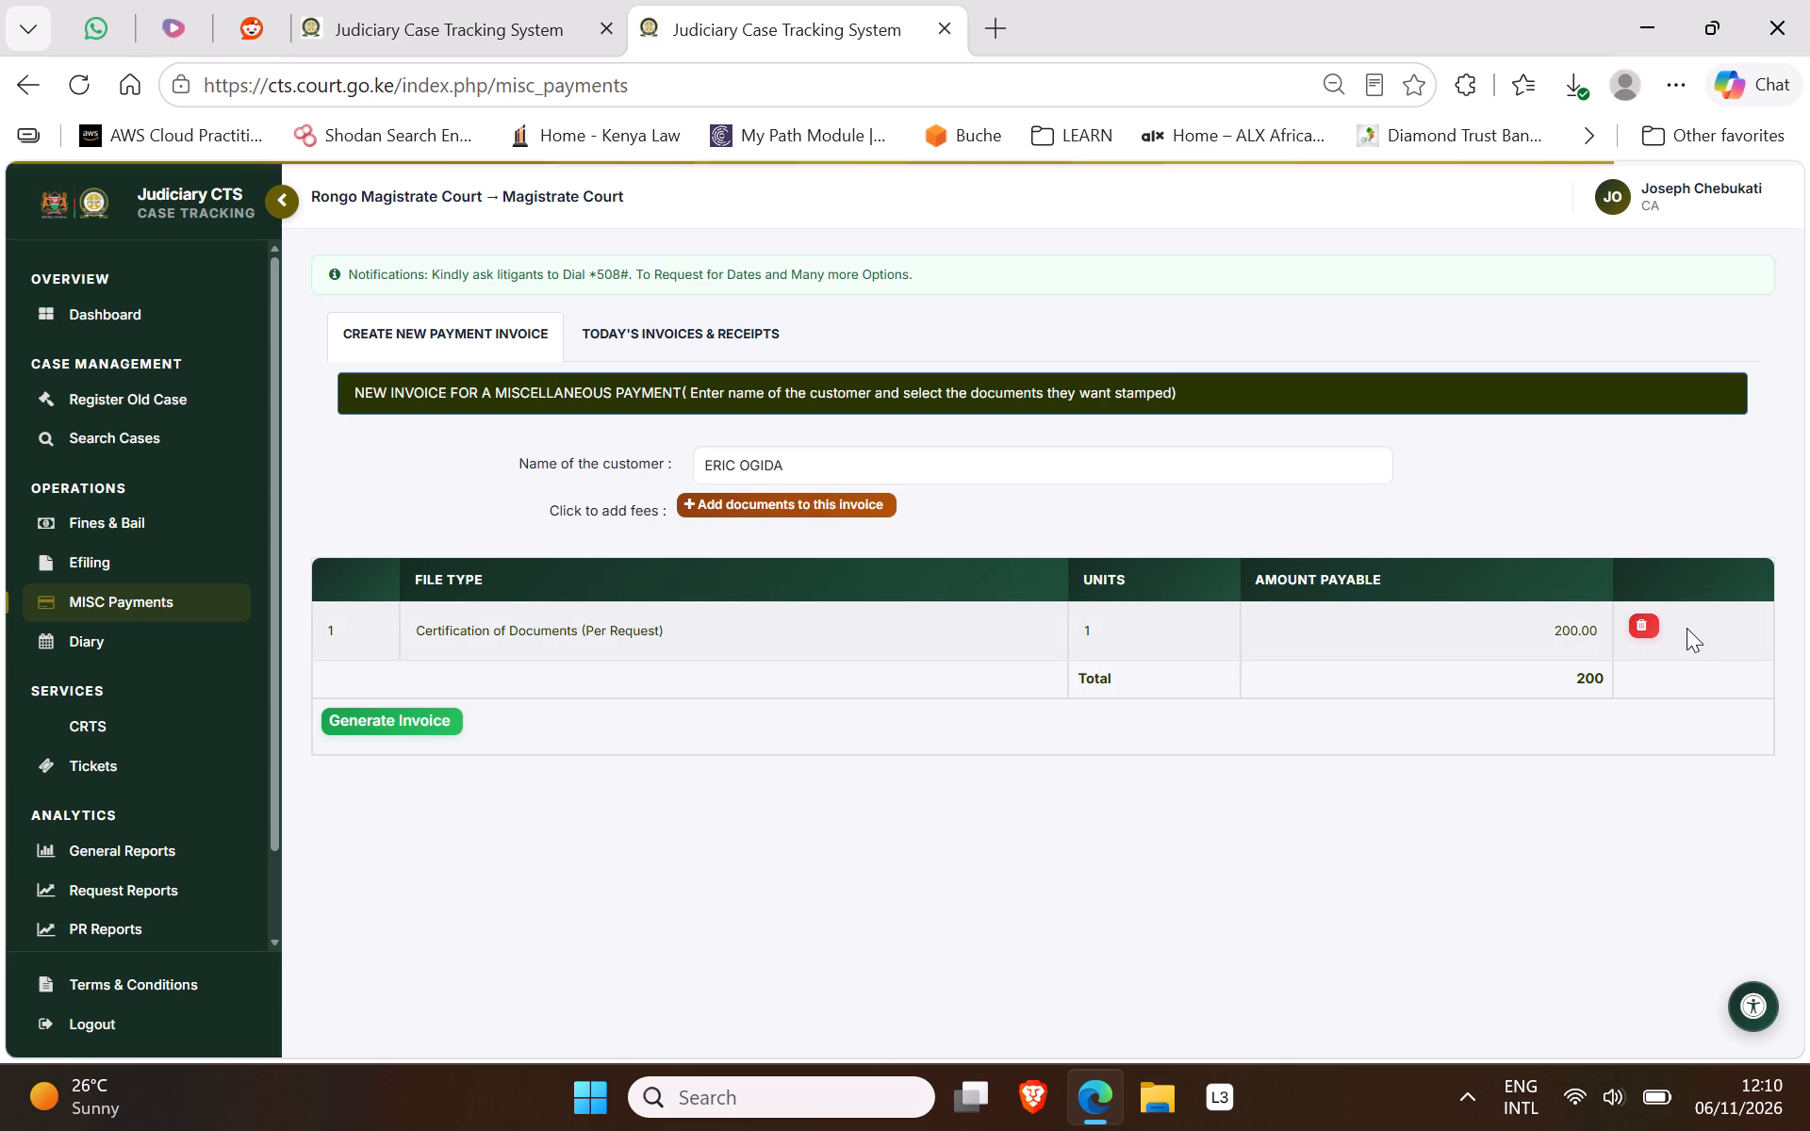
Remove the Certification of Documents (Per Request) fee from the invoice.
click(1651, 624)
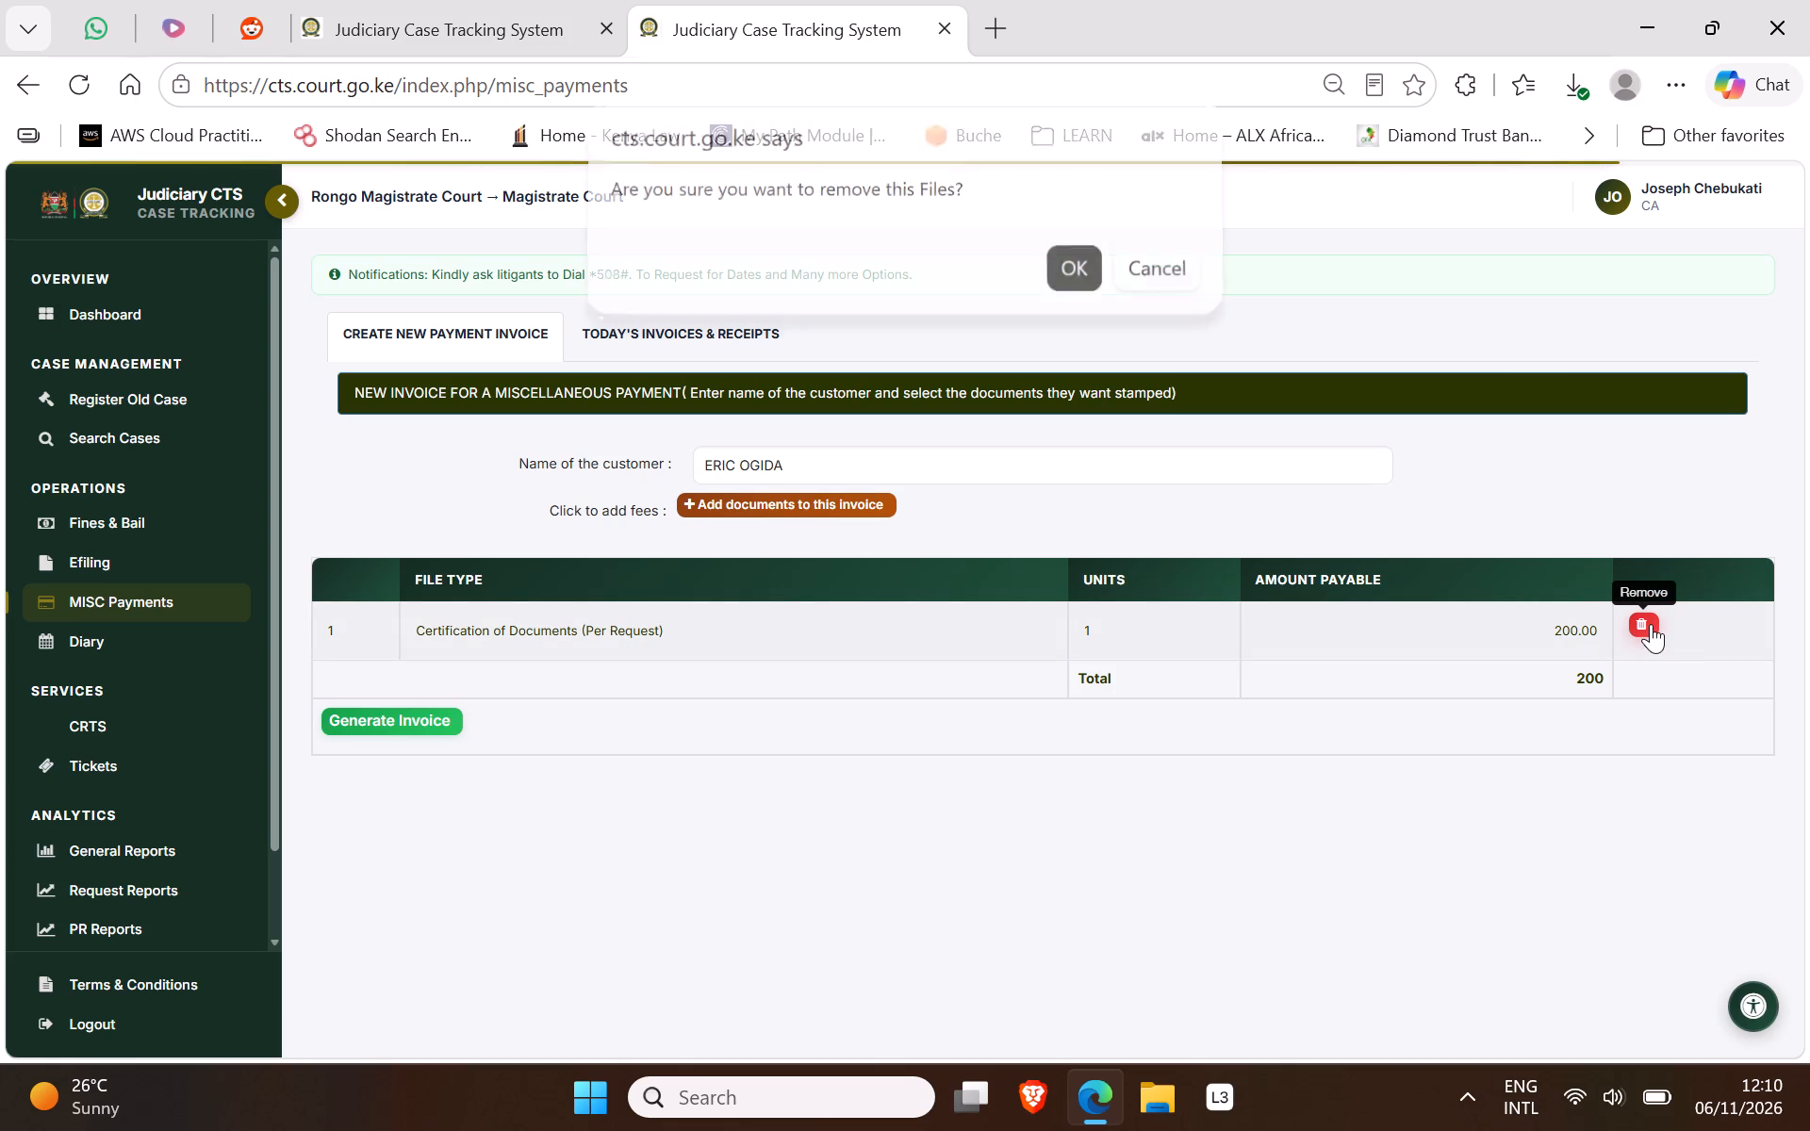
click(1069, 271)
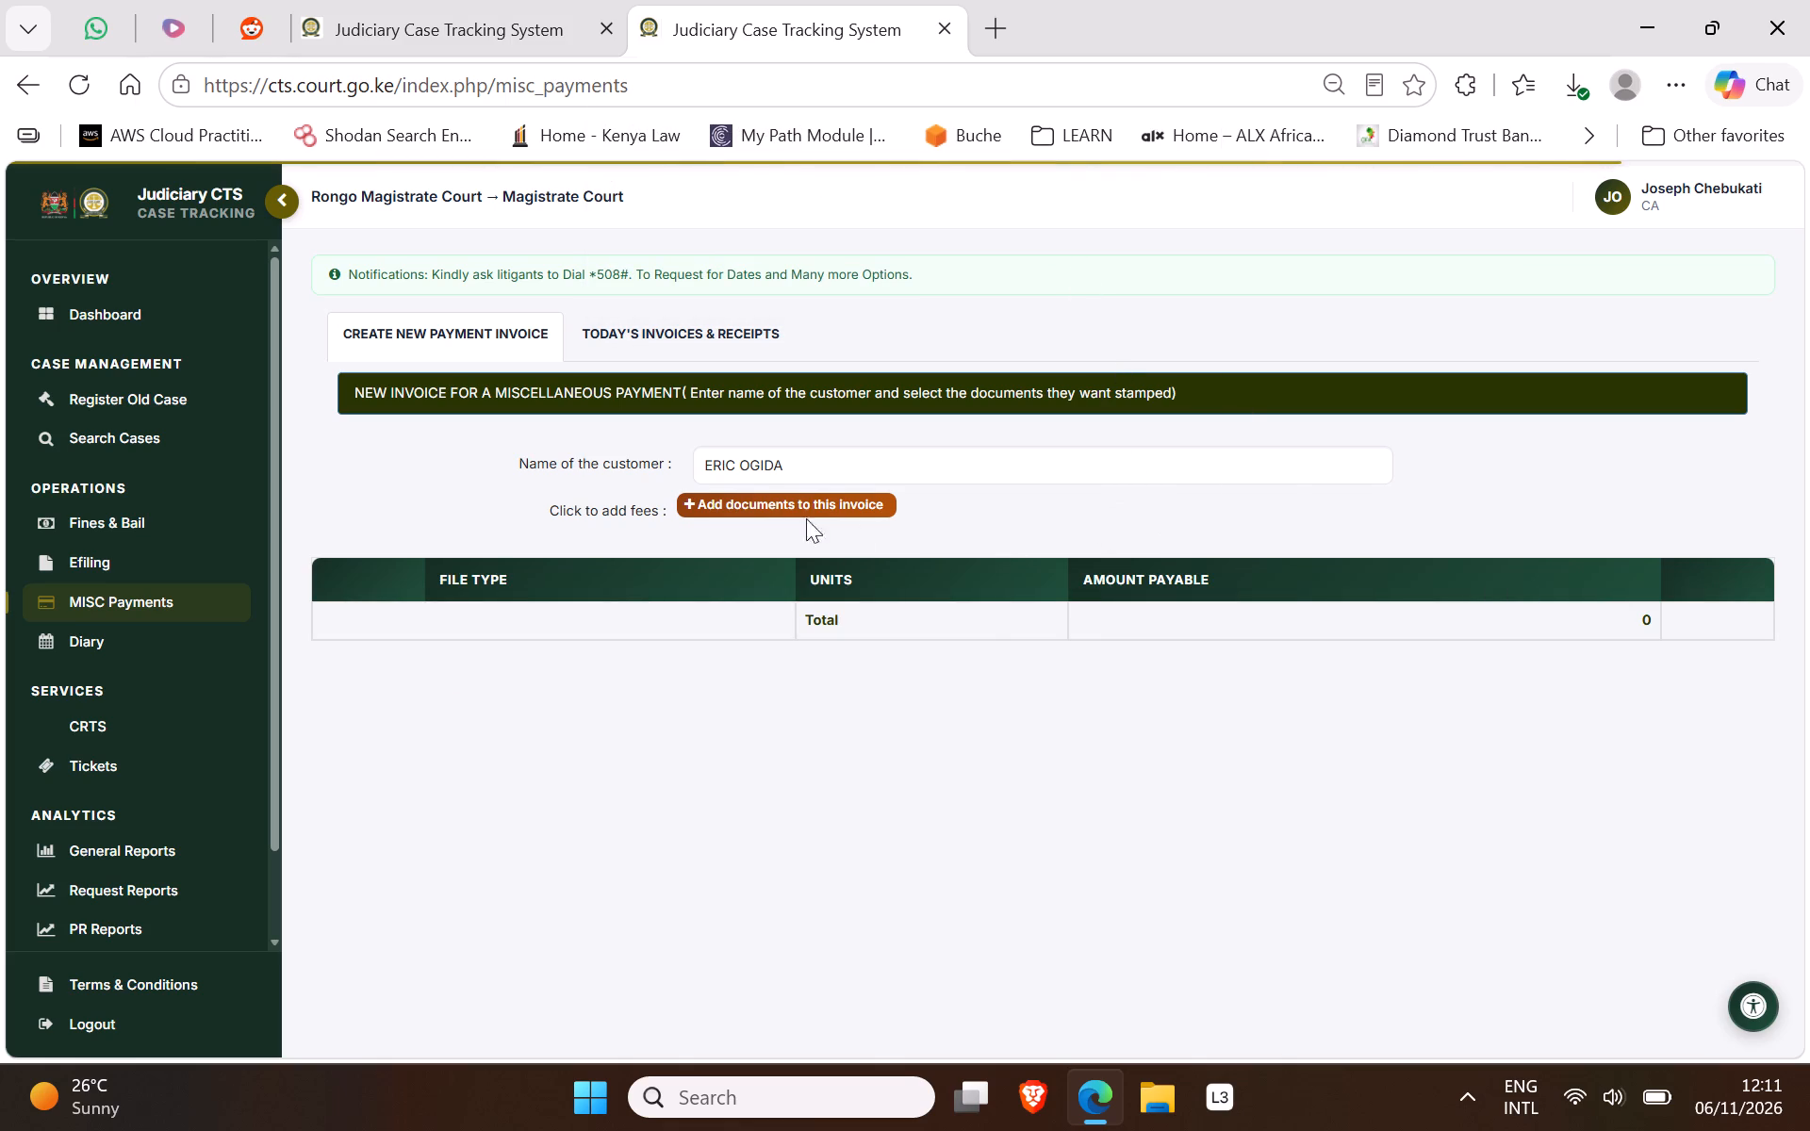
Add the Commissioning affidavit when not filed in case fee to the invoice for 1 document.
click(761, 505)
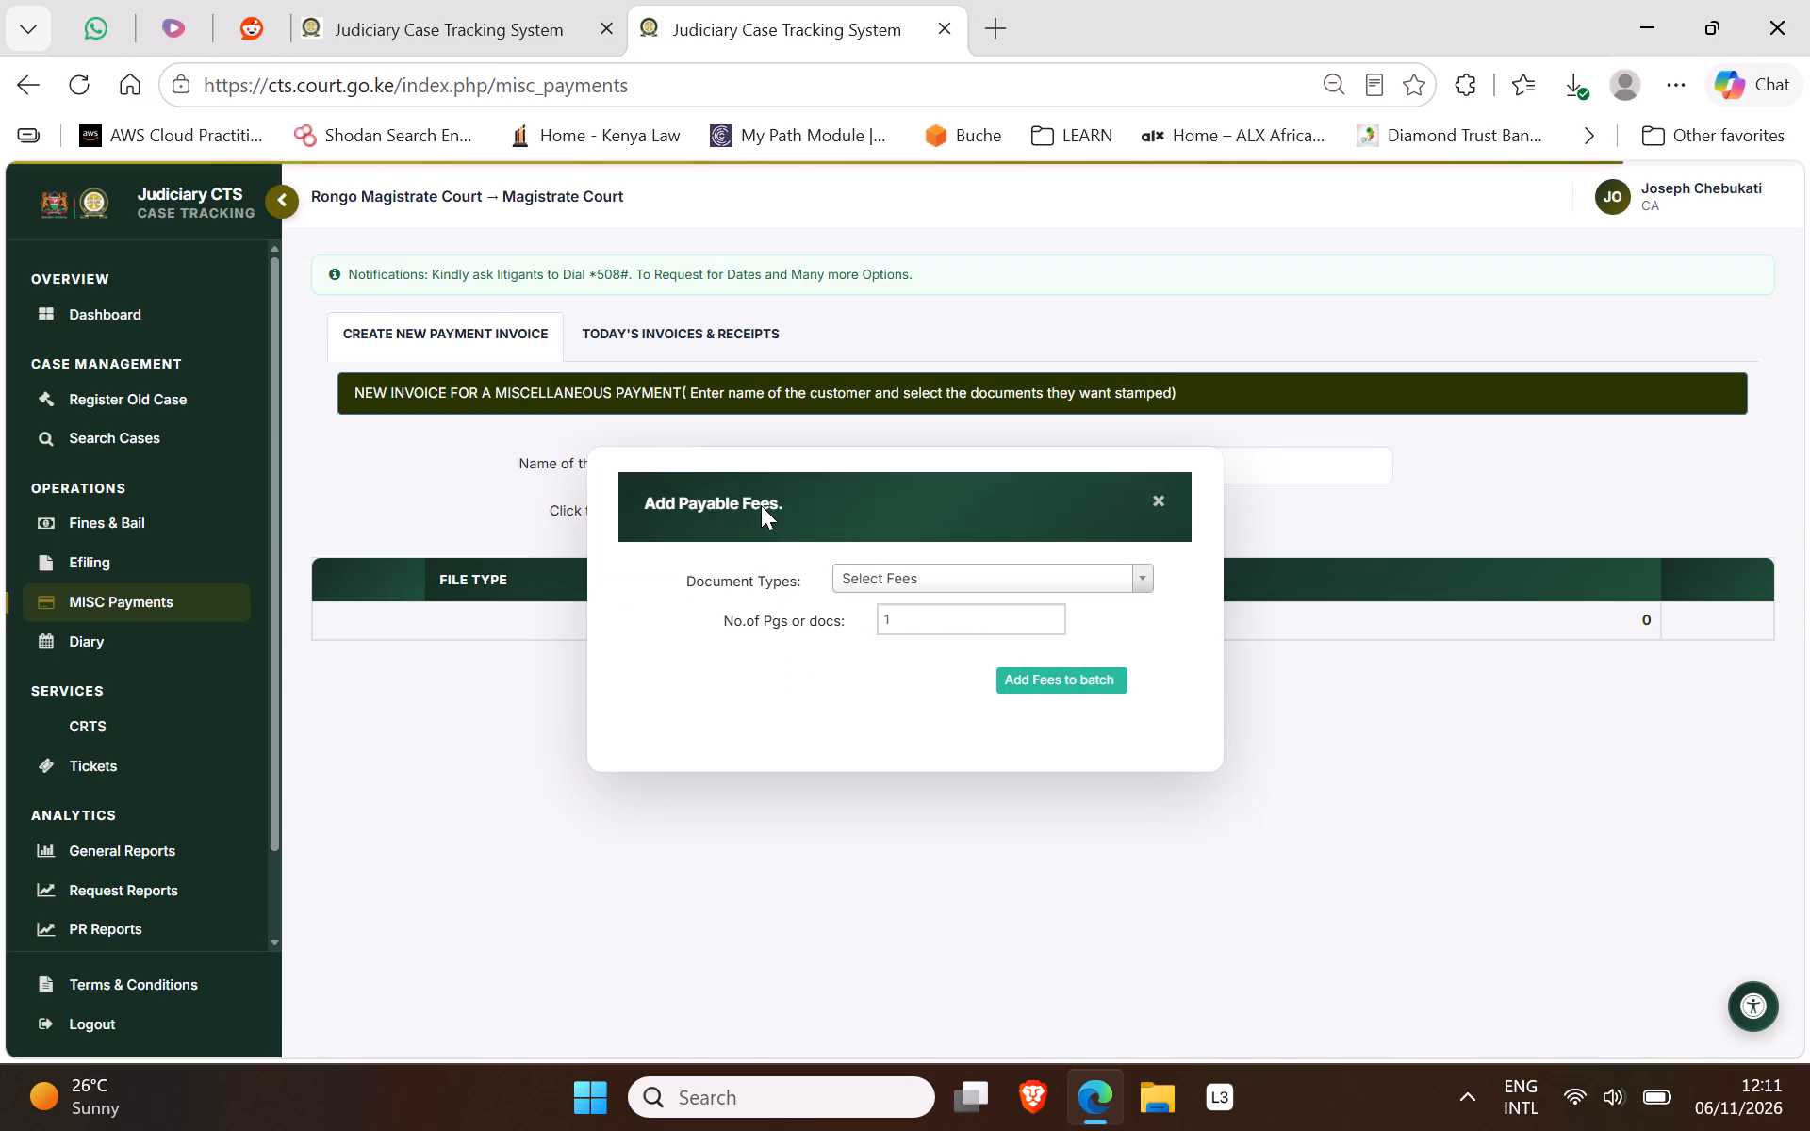
click(963, 577)
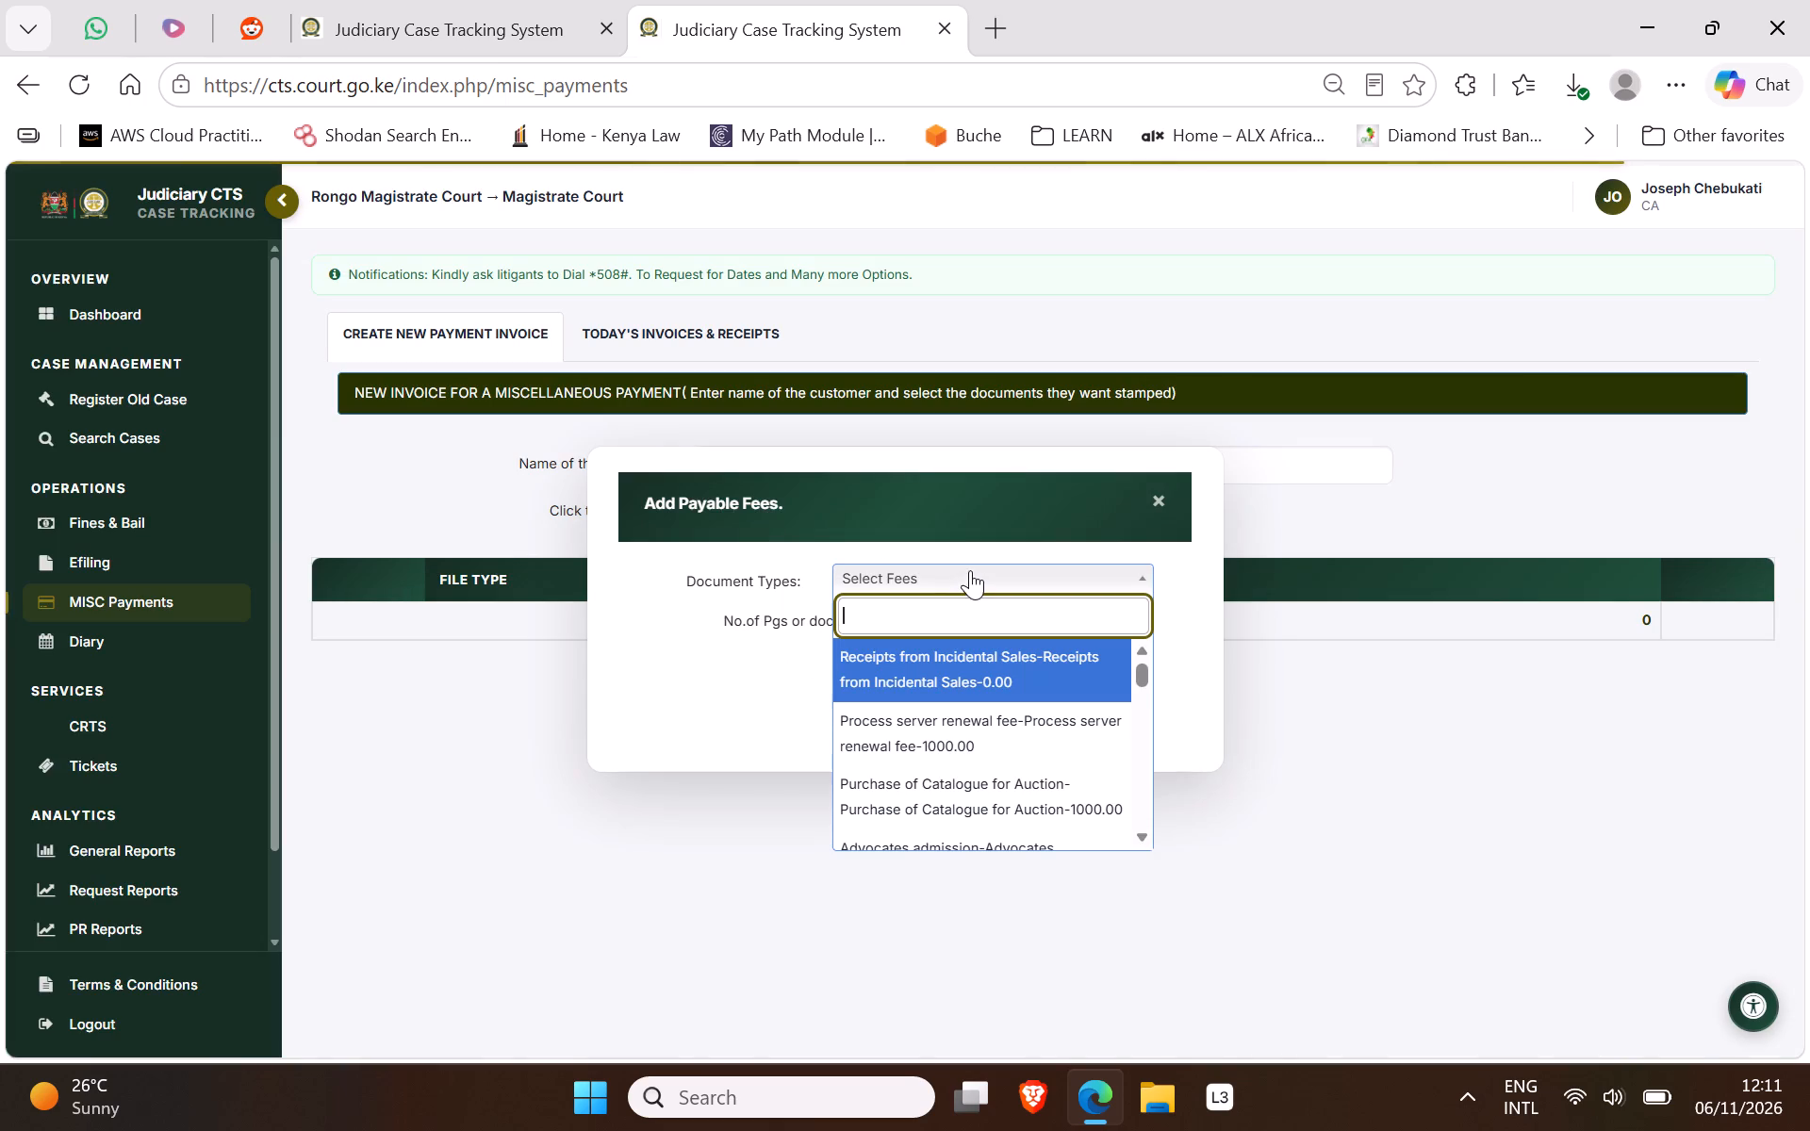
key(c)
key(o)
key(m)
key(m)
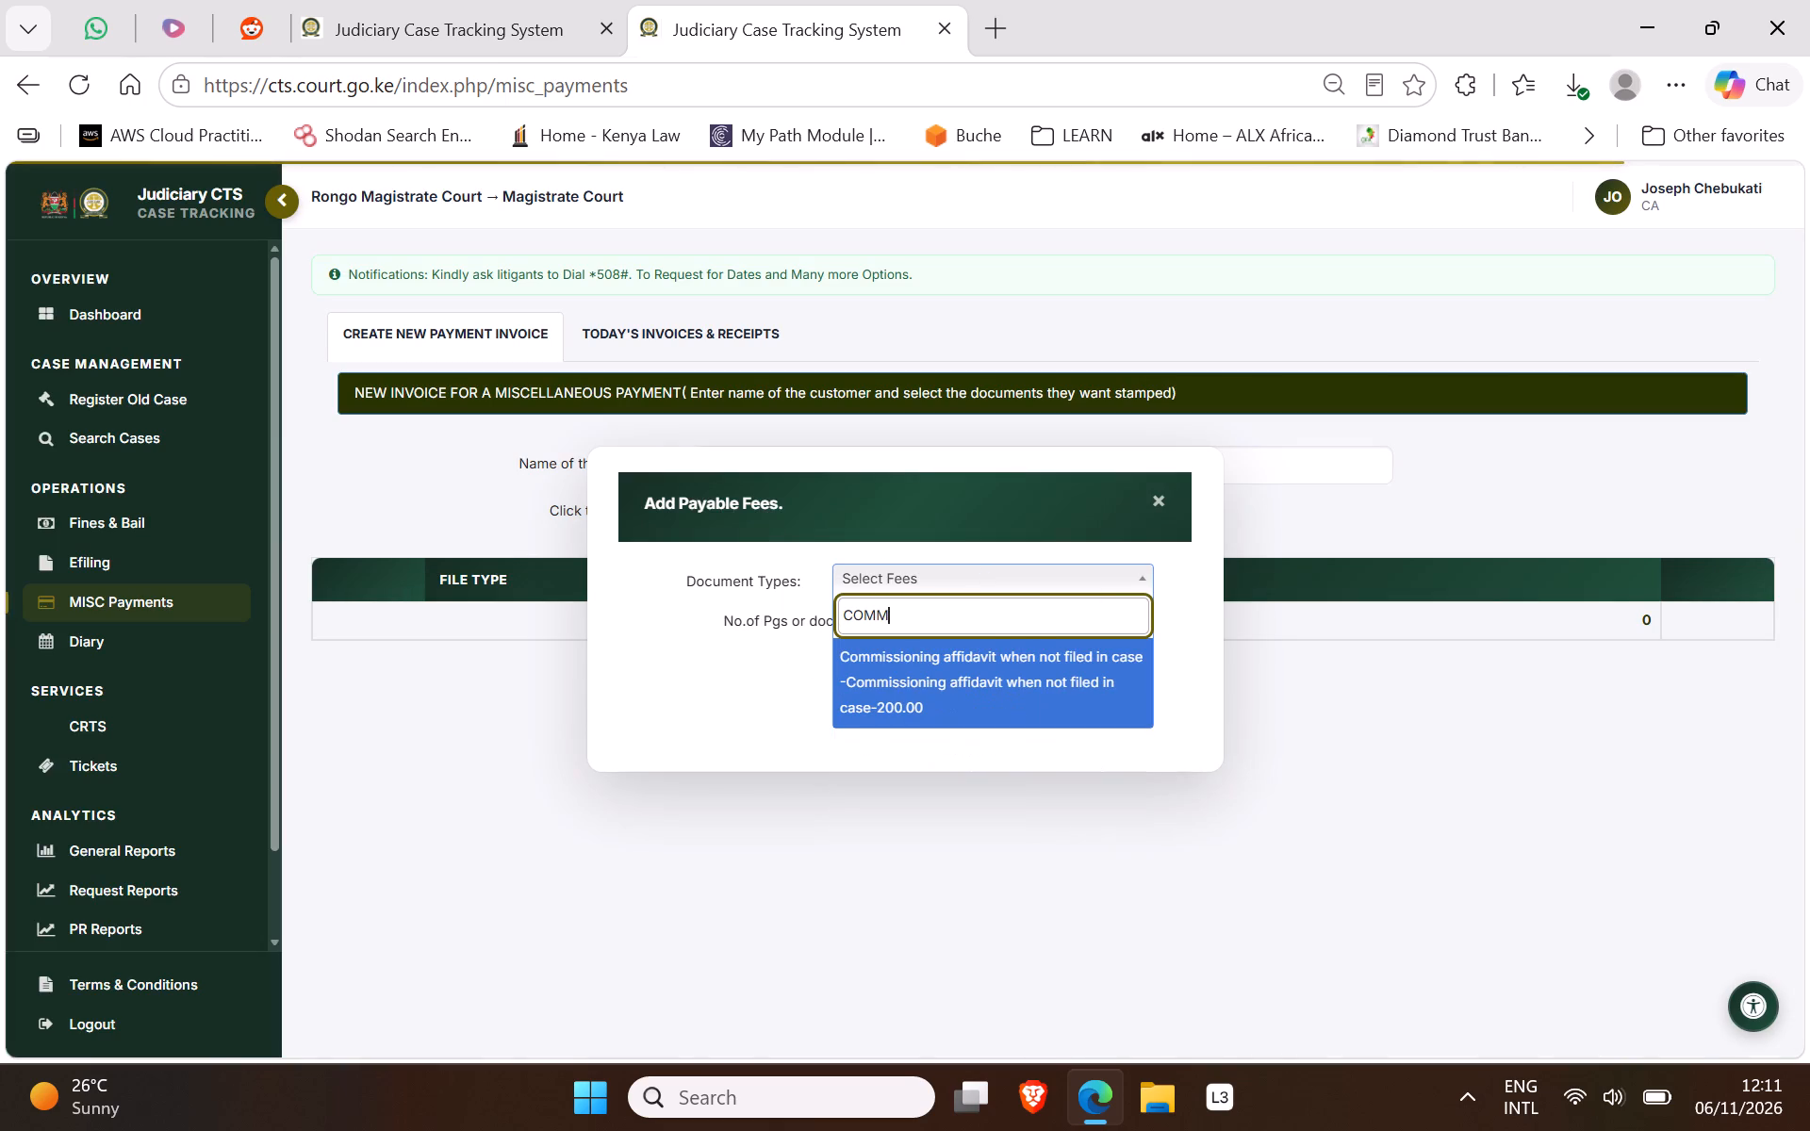
click(998, 656)
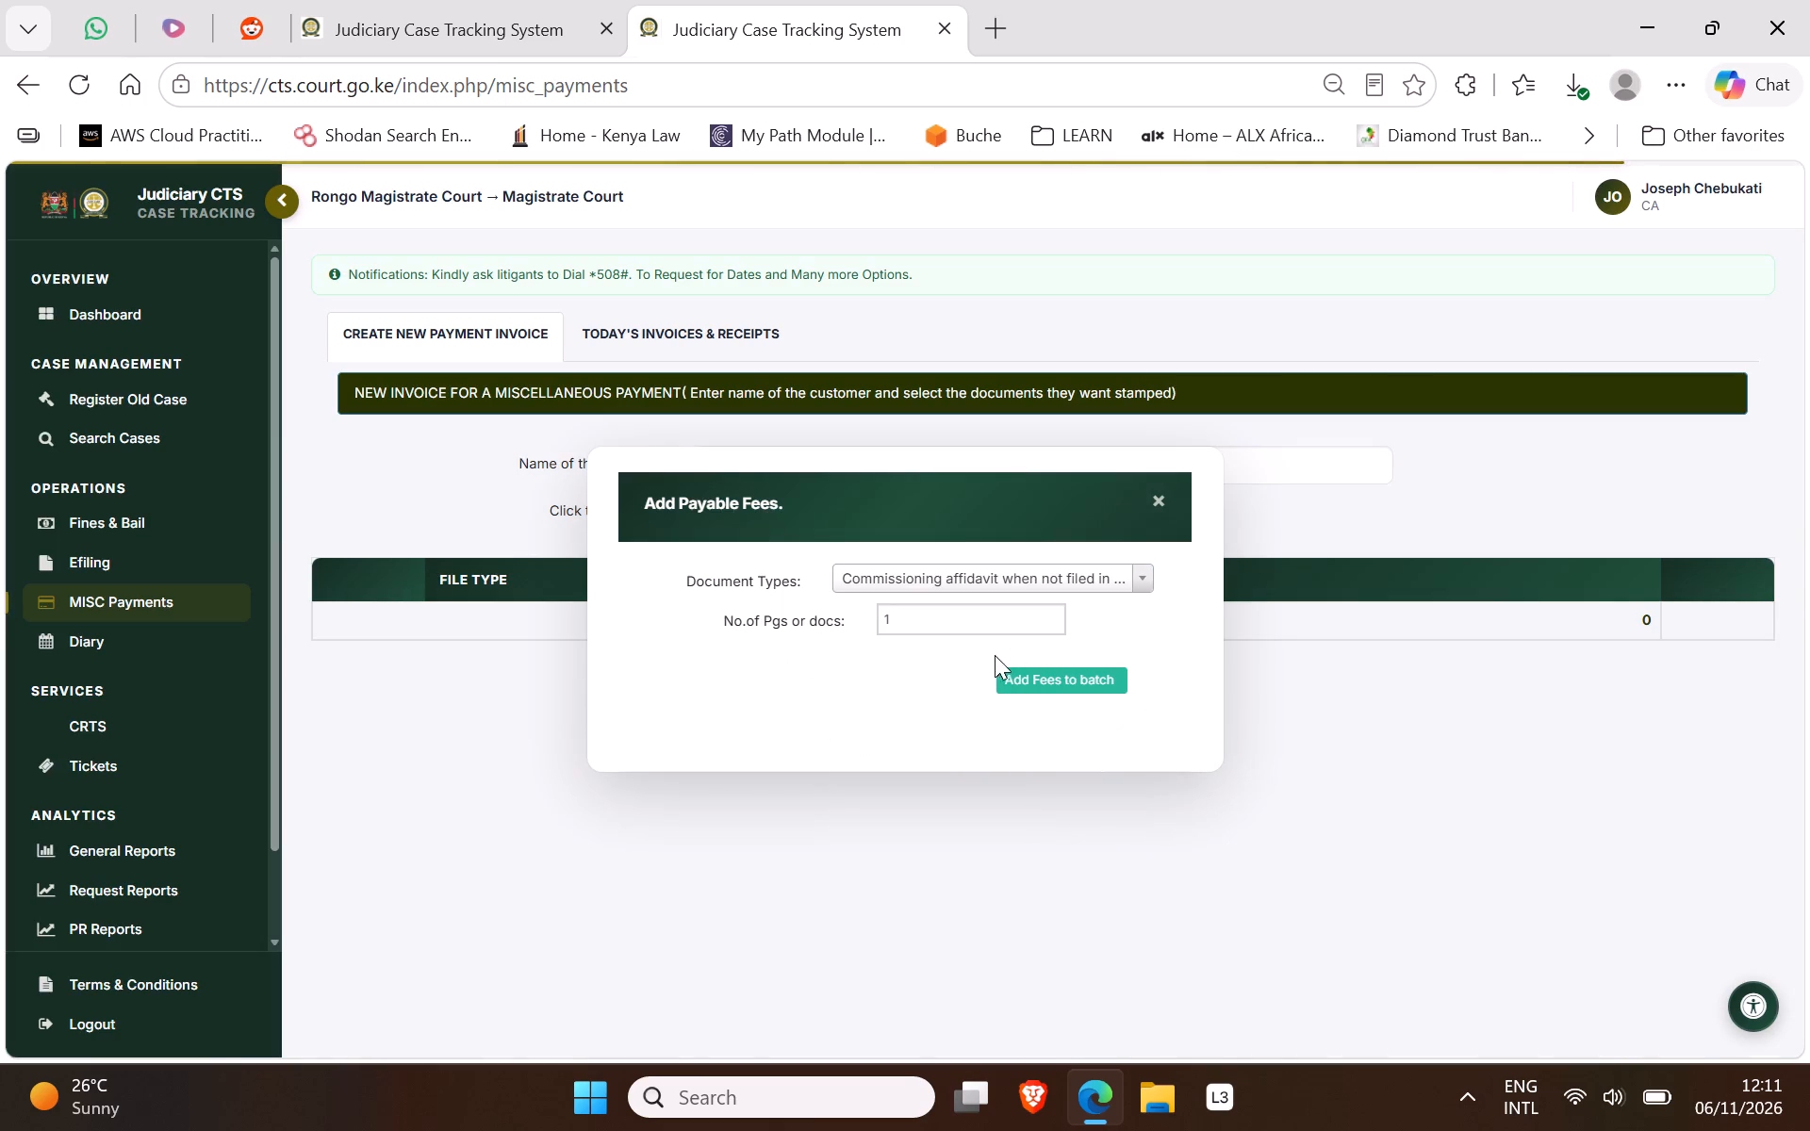
click(1059, 612)
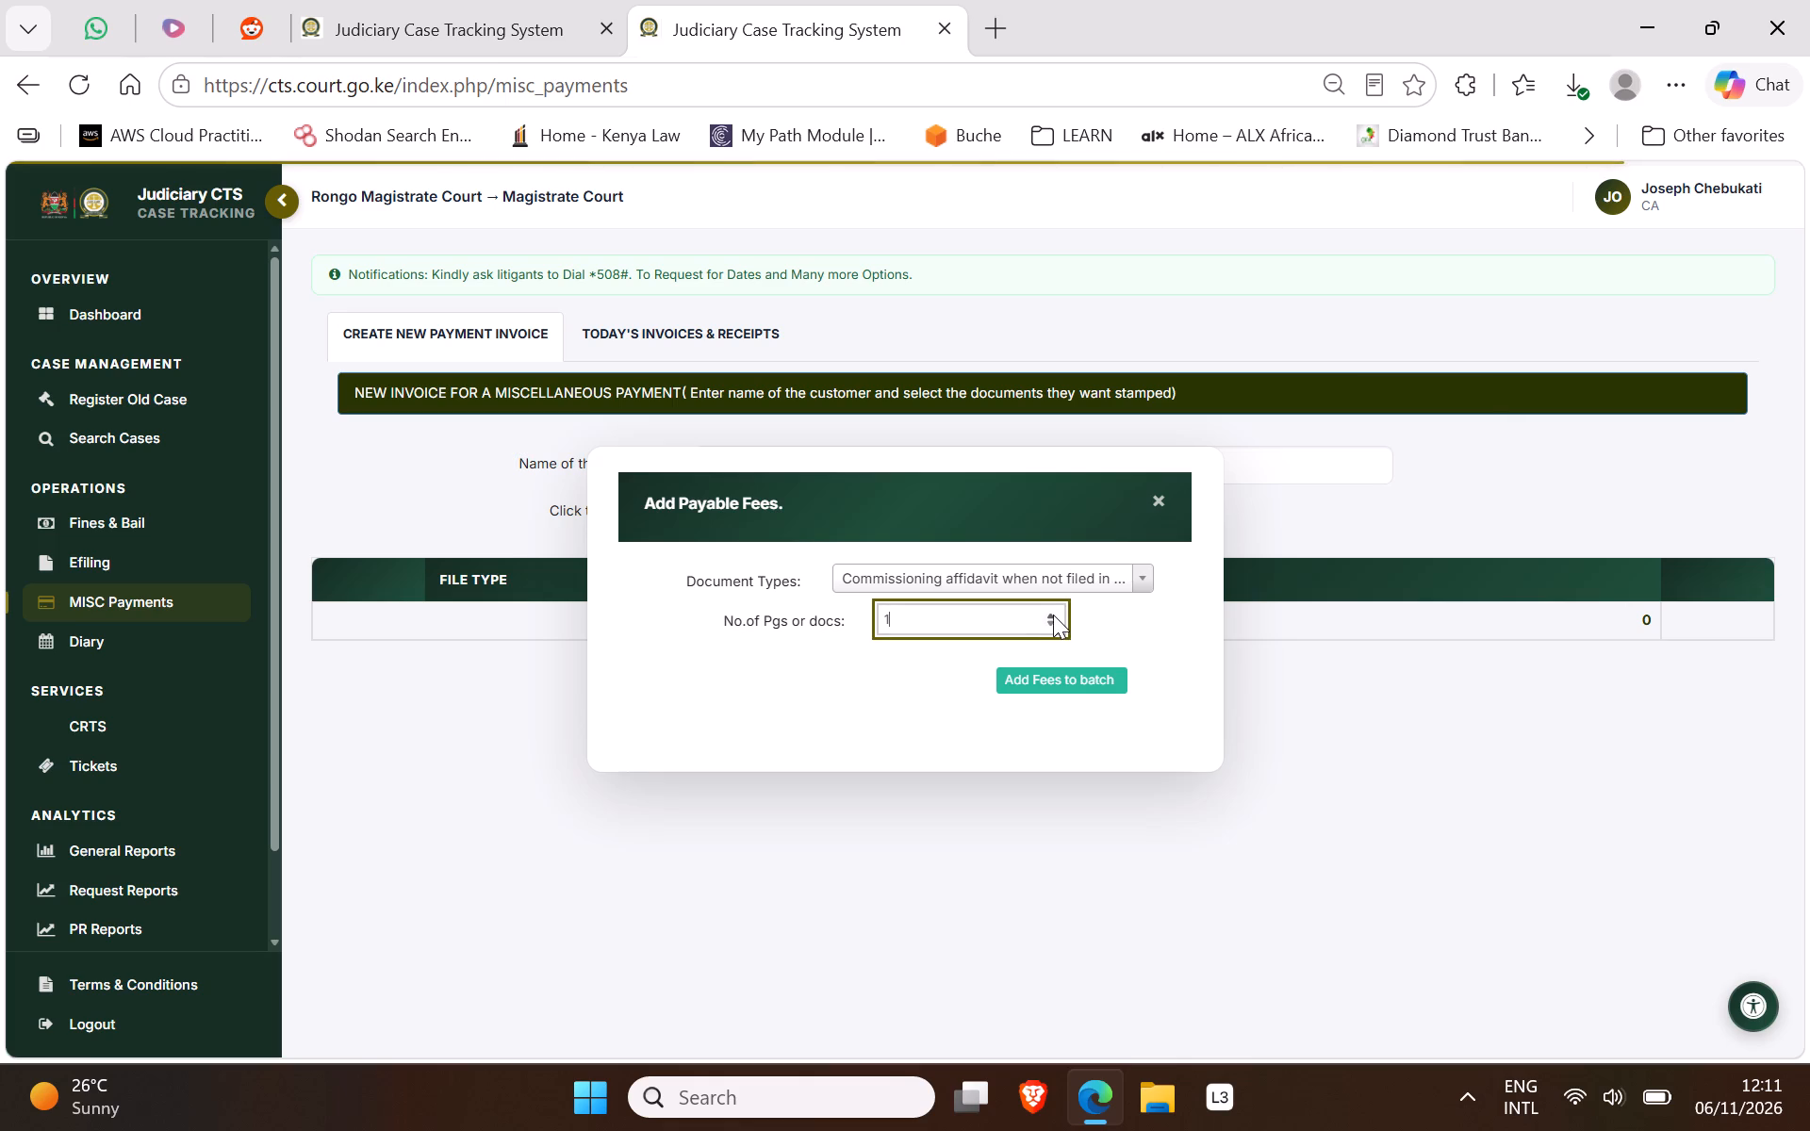
click(1051, 613)
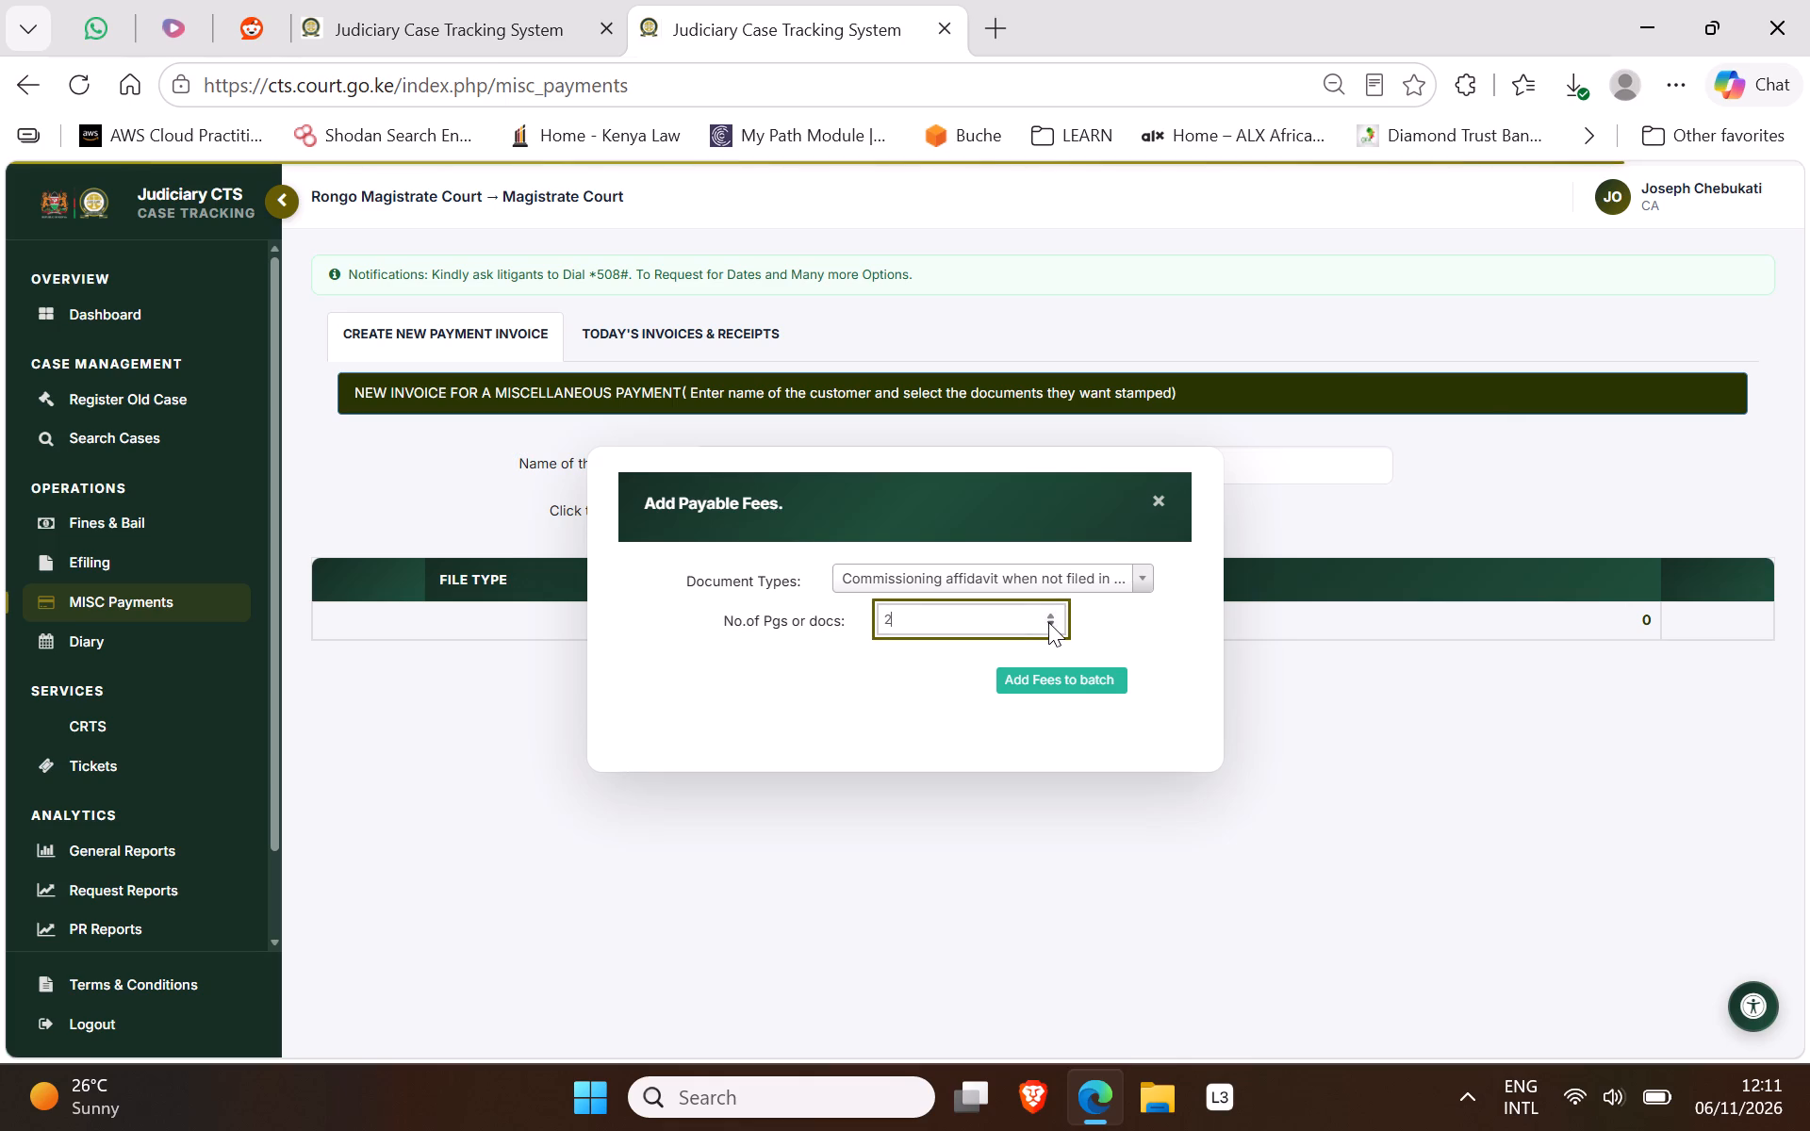
click(1048, 622)
click(1061, 673)
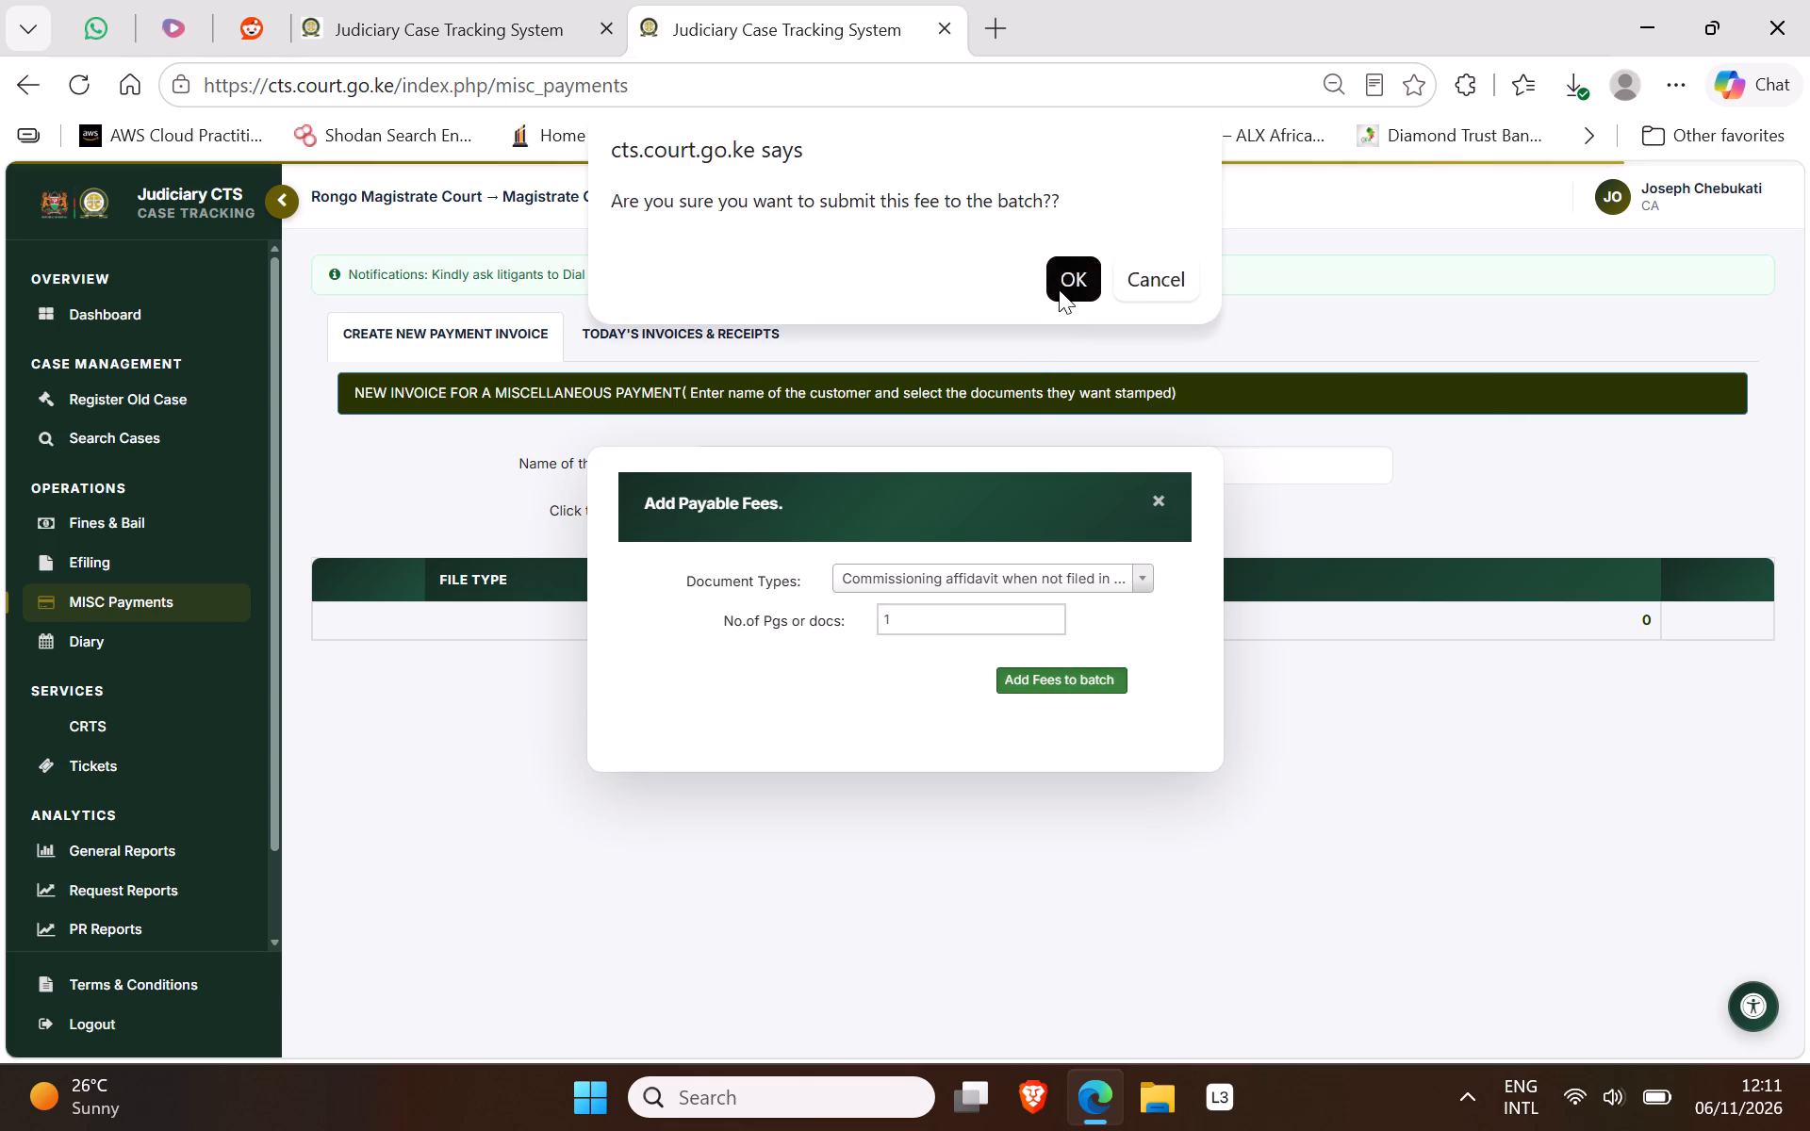
click(1058, 283)
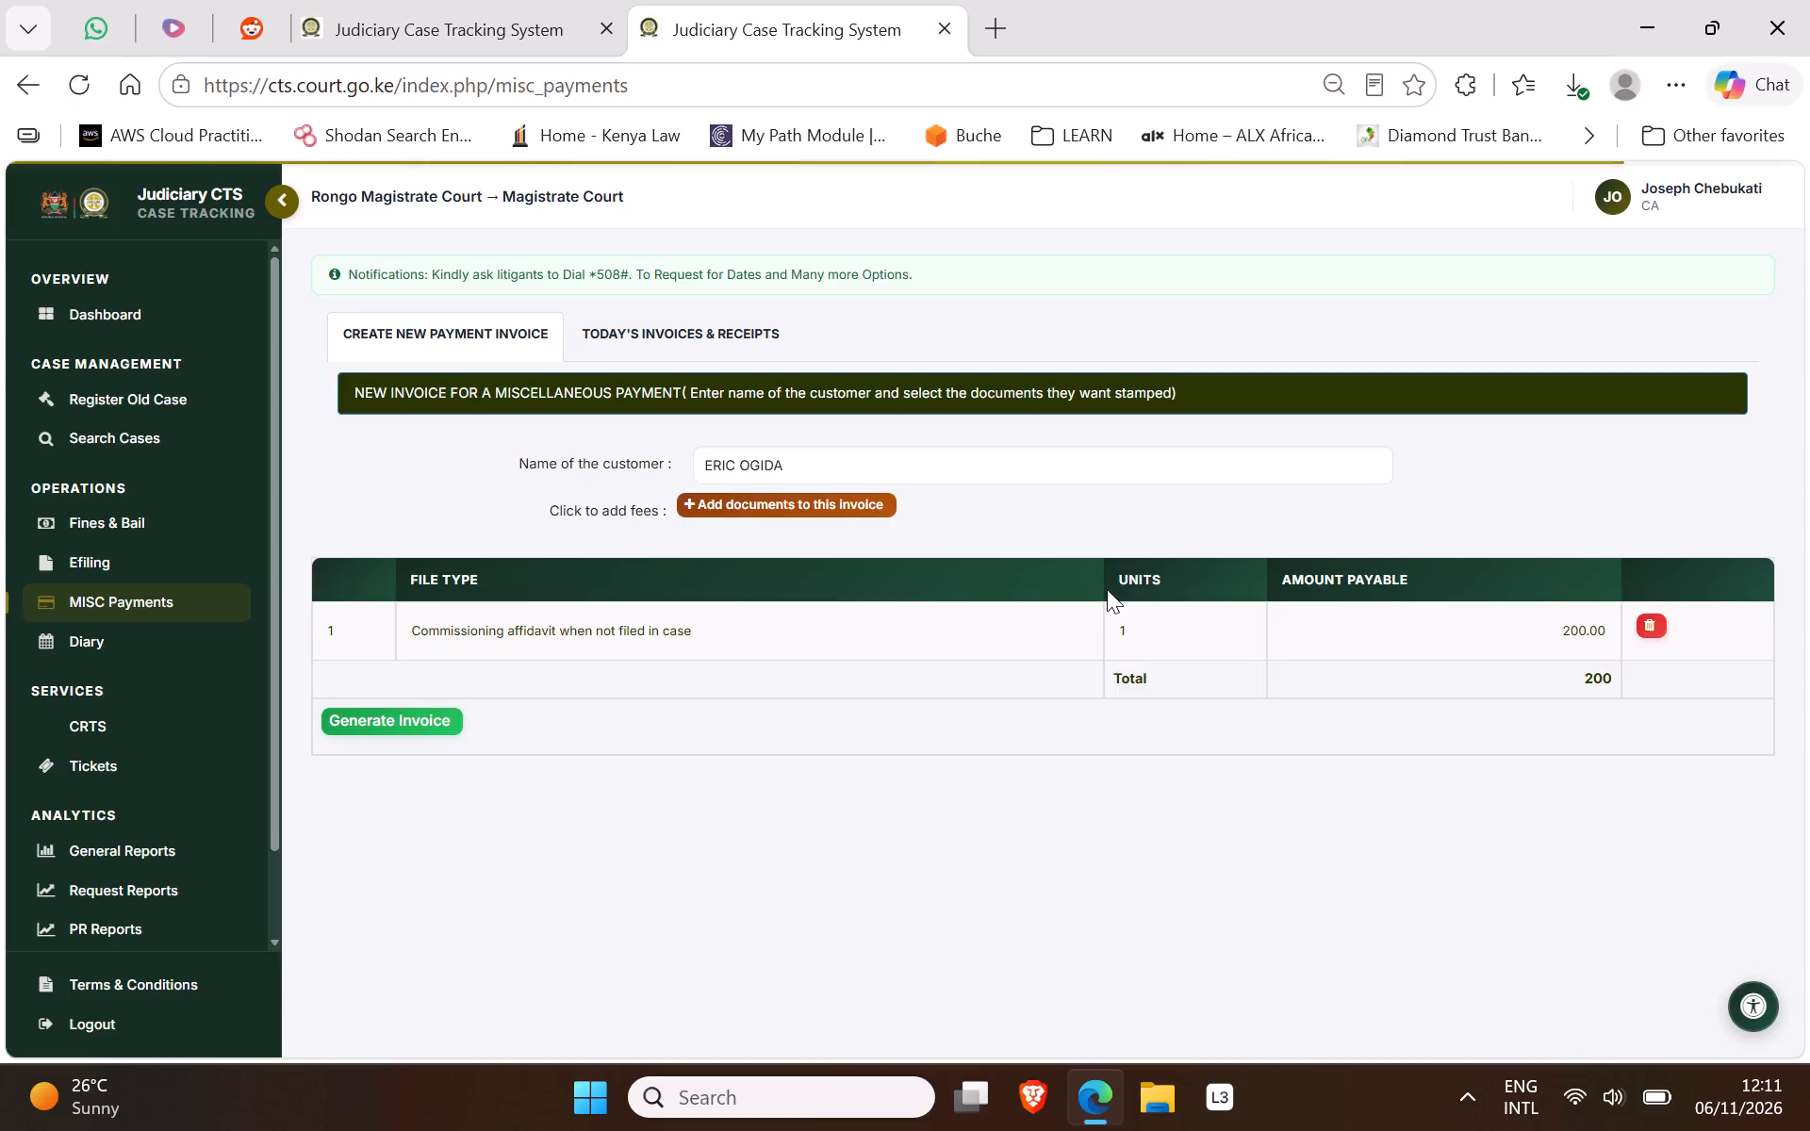
Generate the miscellaneous payment invoice for the customer and download it.
click(375, 712)
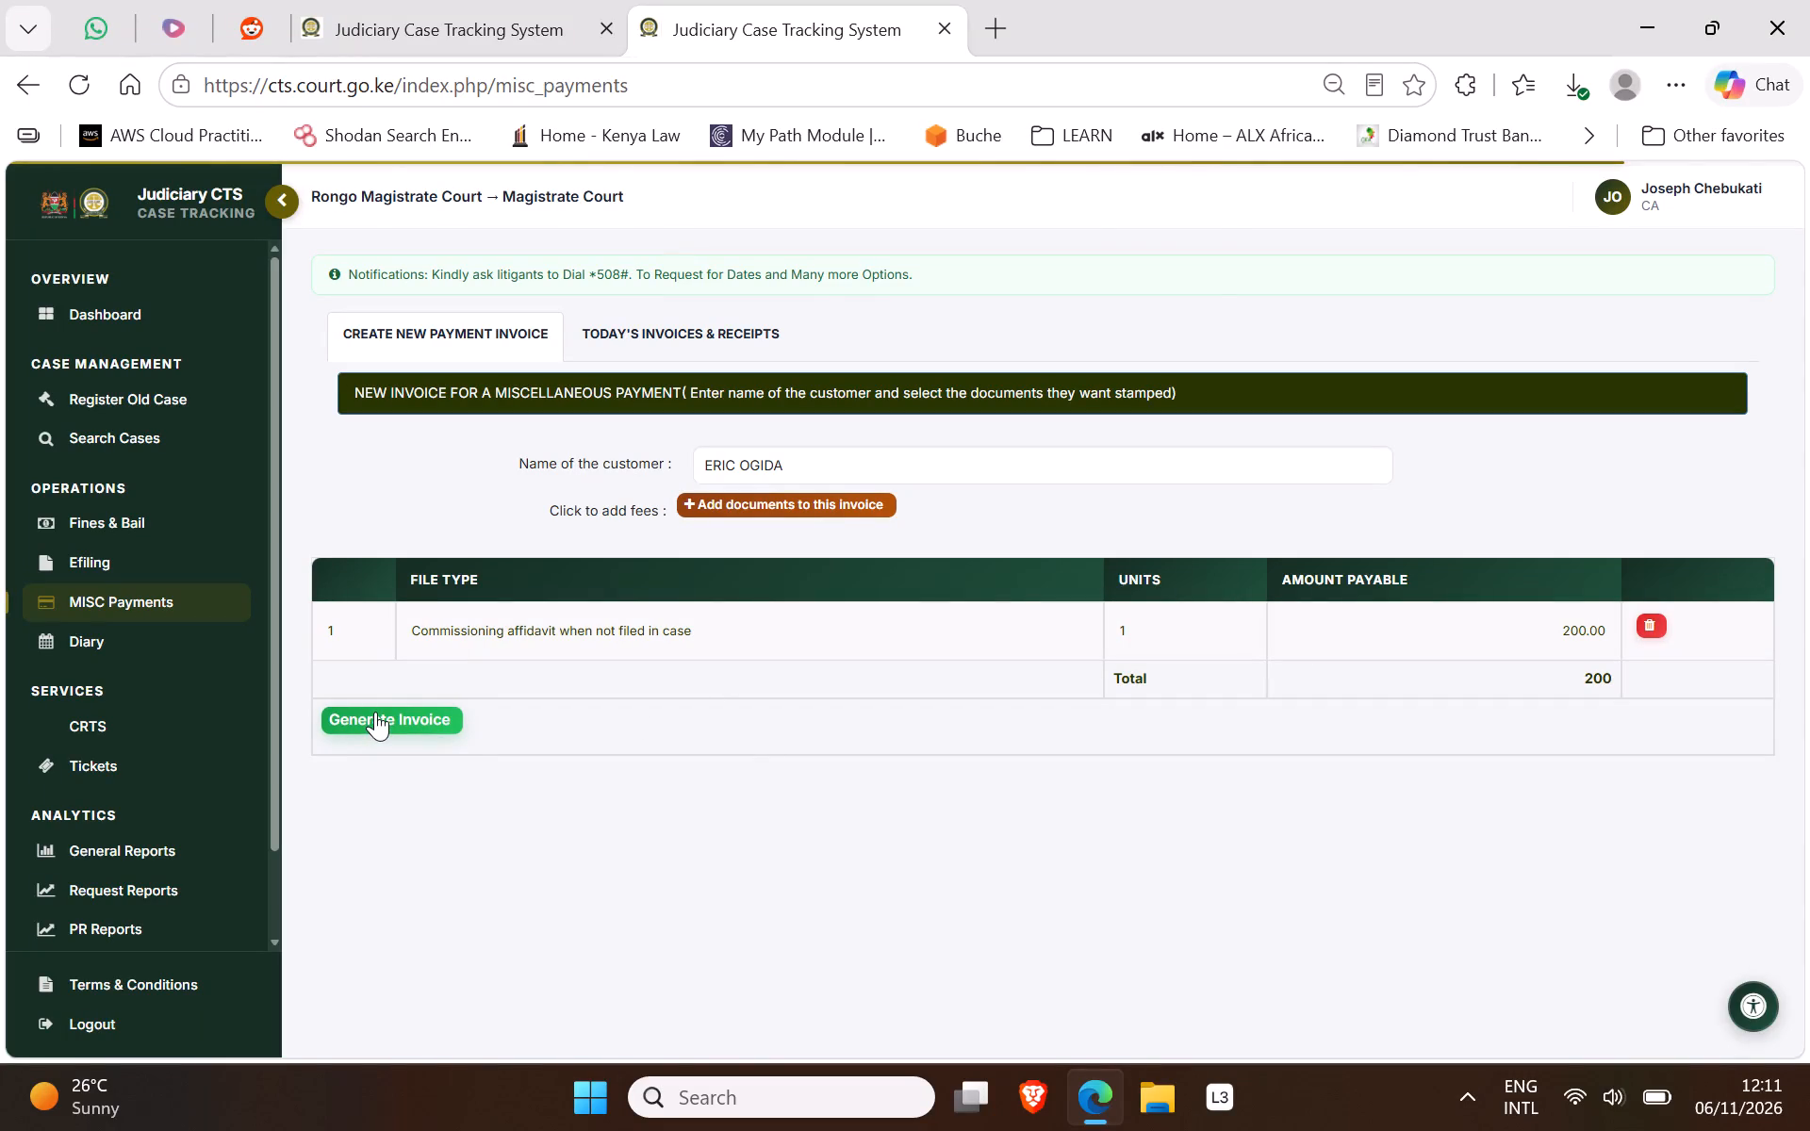
click(1090, 274)
scroll(1070, 414, down, 3)
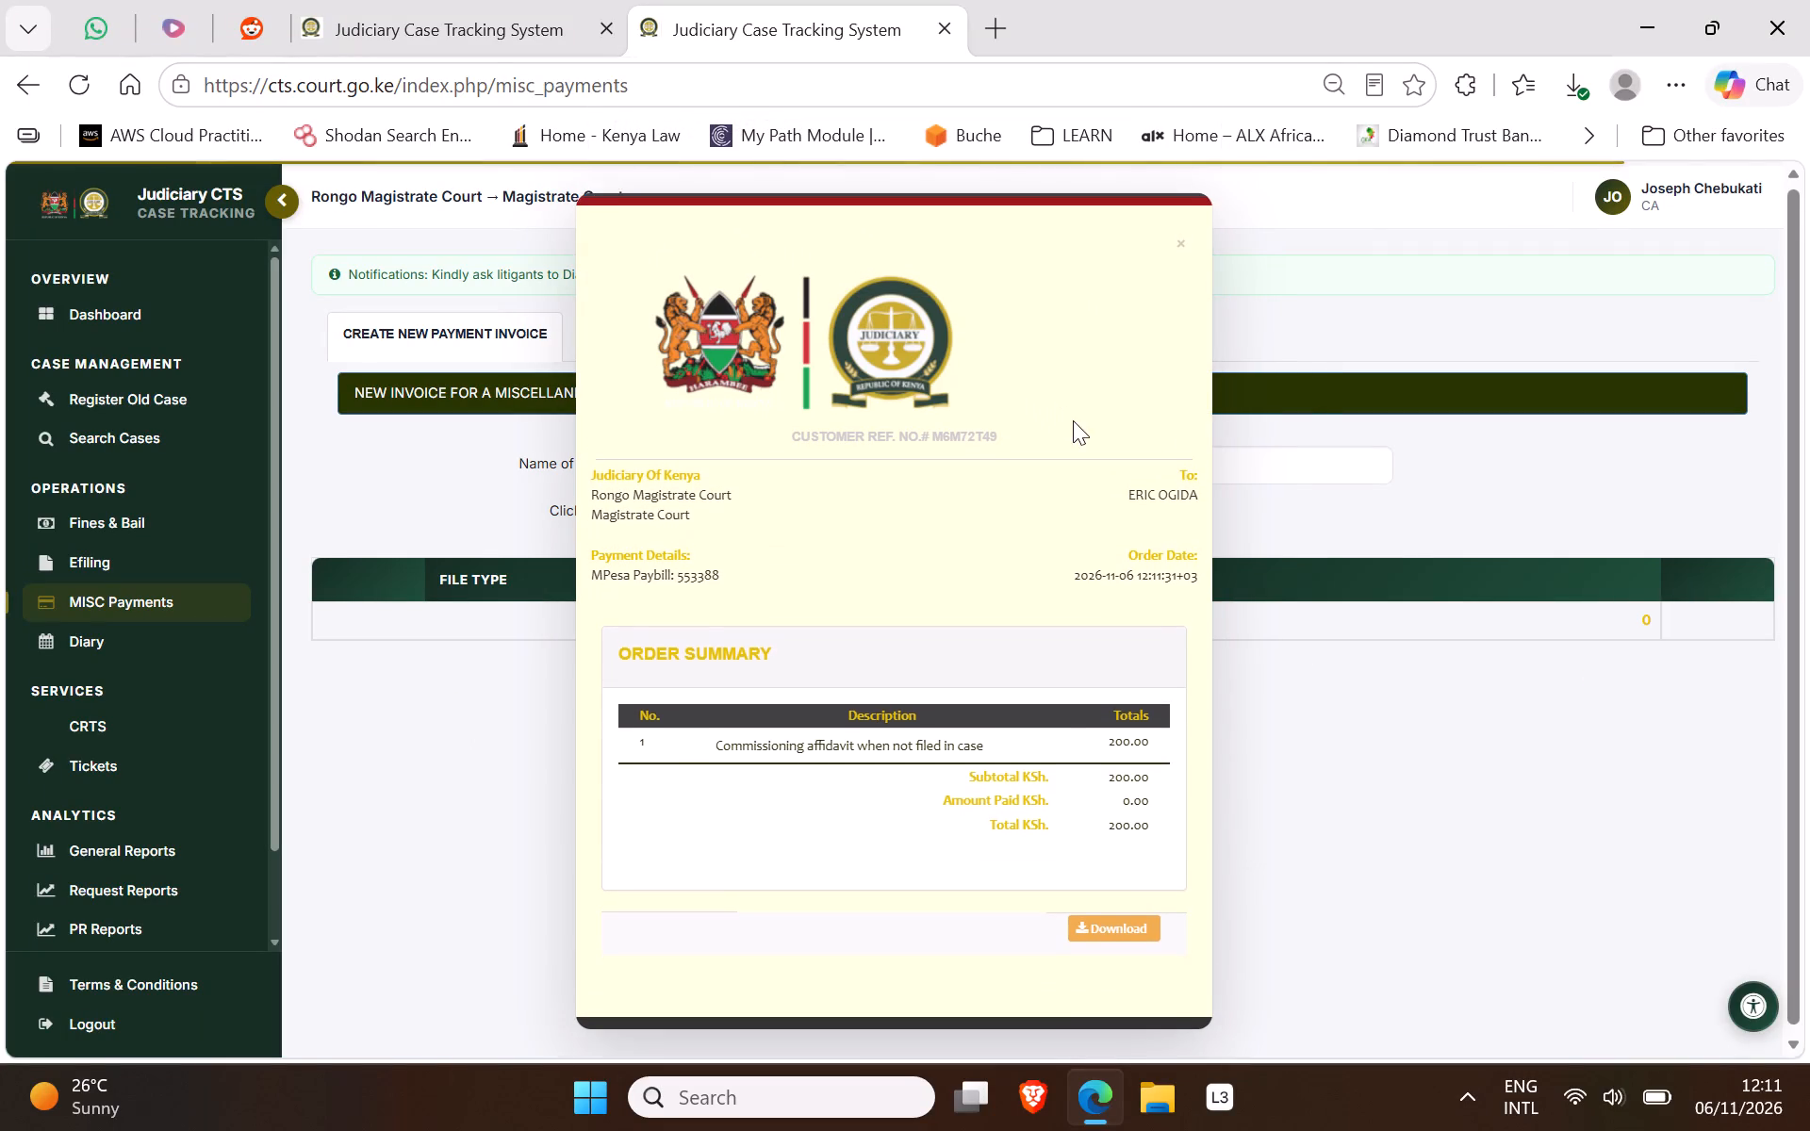
scroll(1073, 420, down, 1)
click(1126, 914)
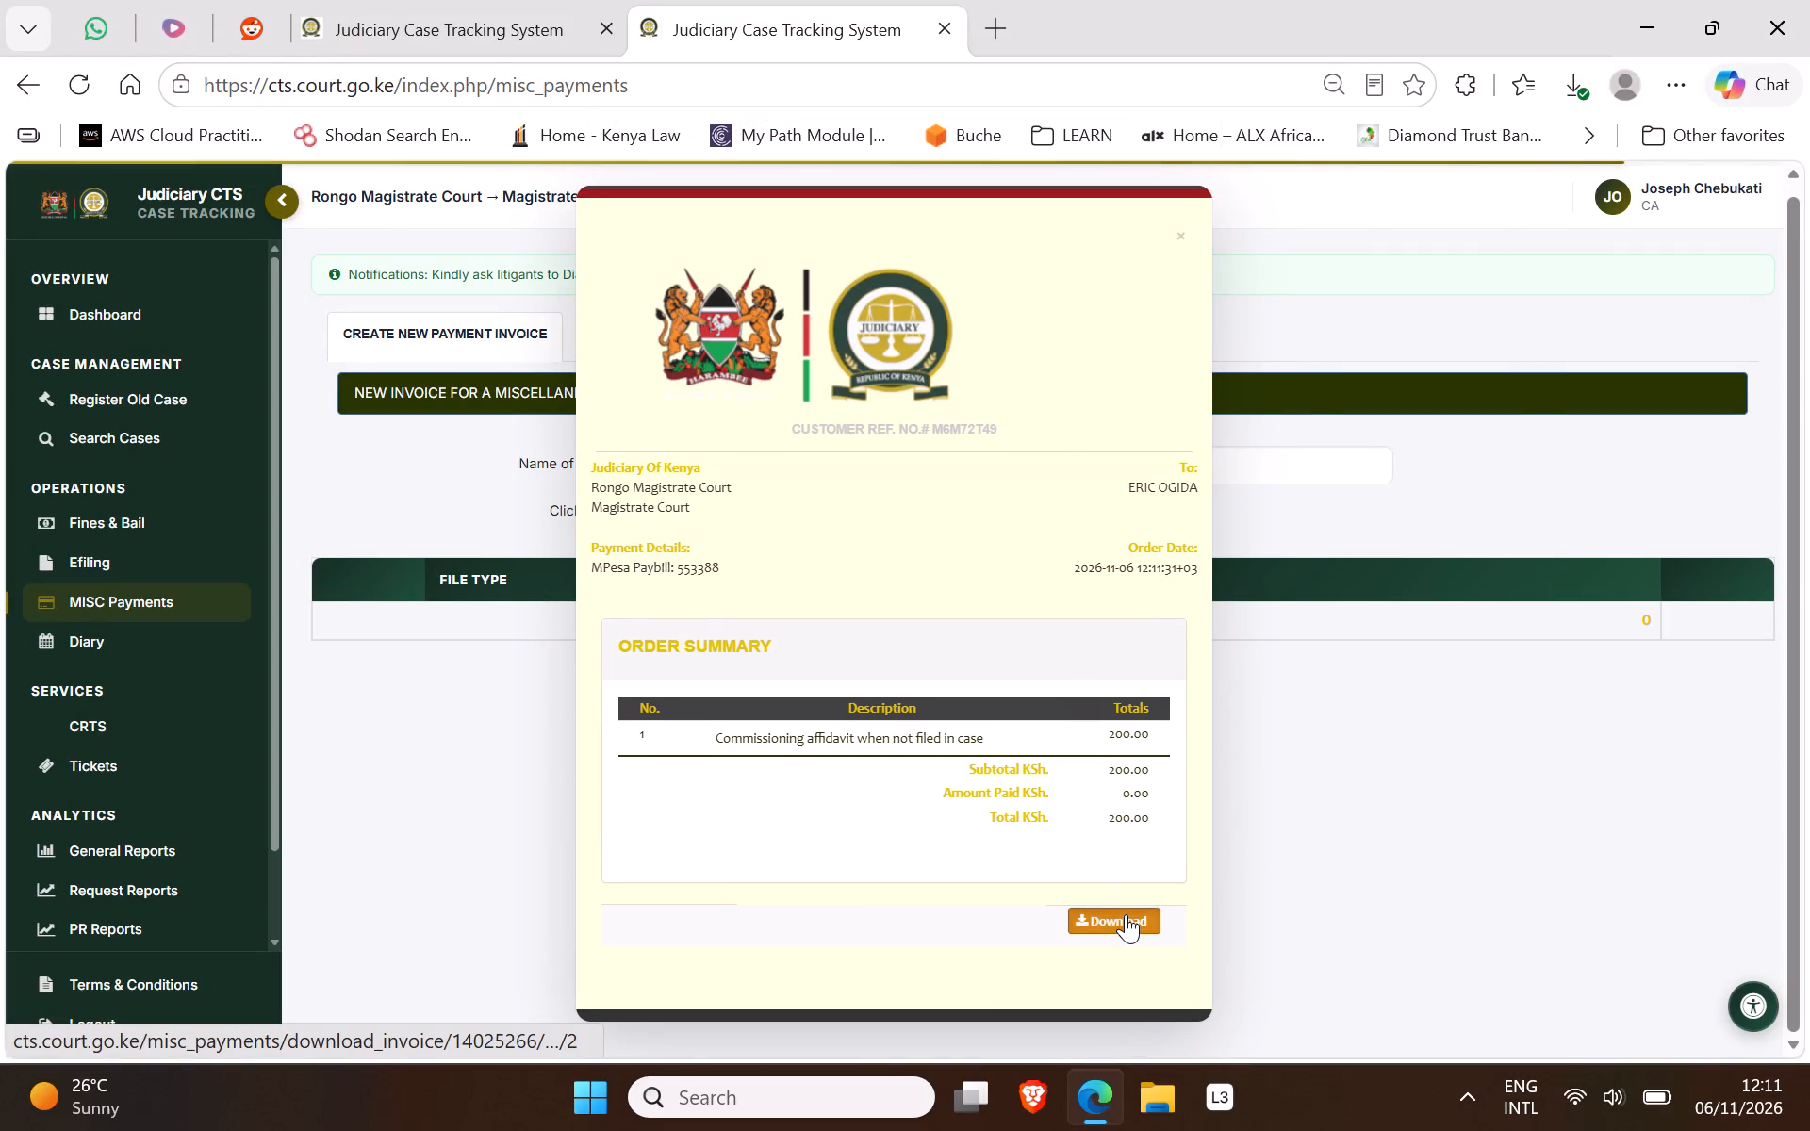
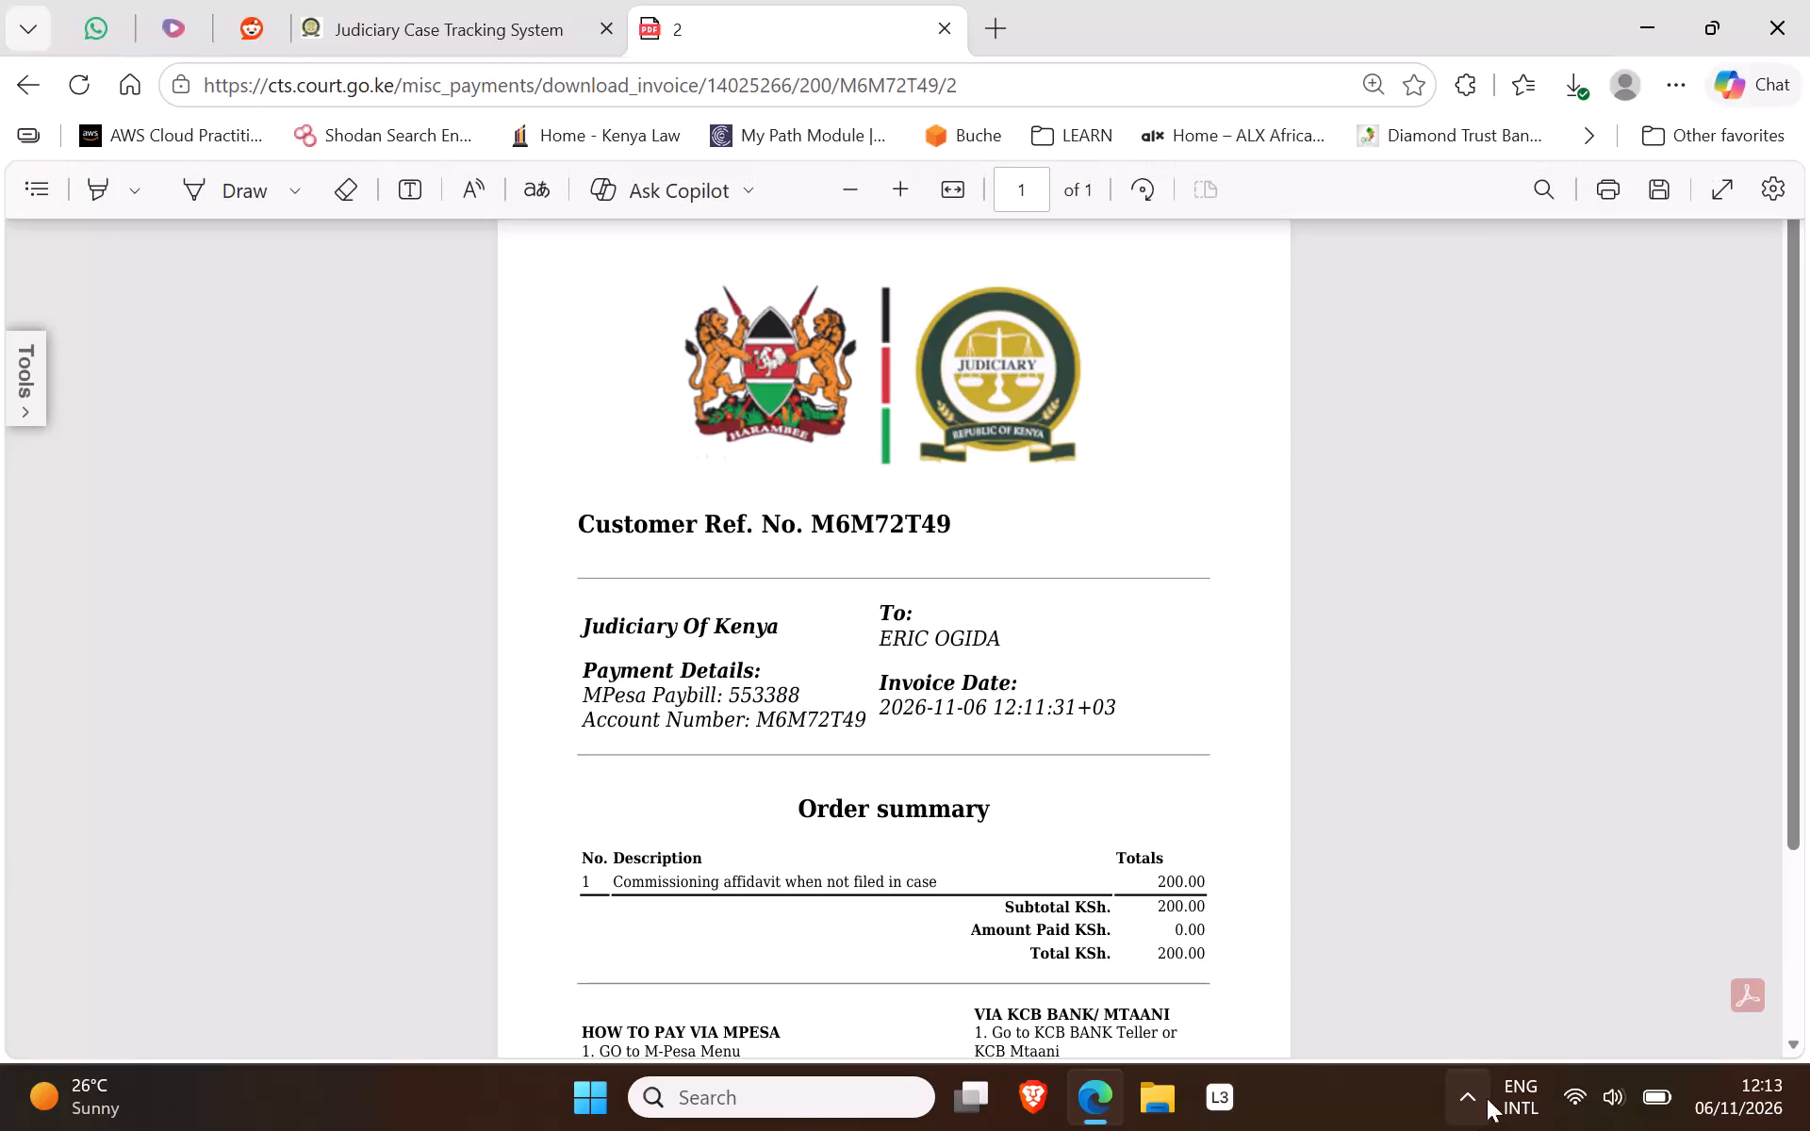
Return to the Judiciary Case Tracking System and open today's invoices and receipts under miscellaneous payments.
click(446, 0)
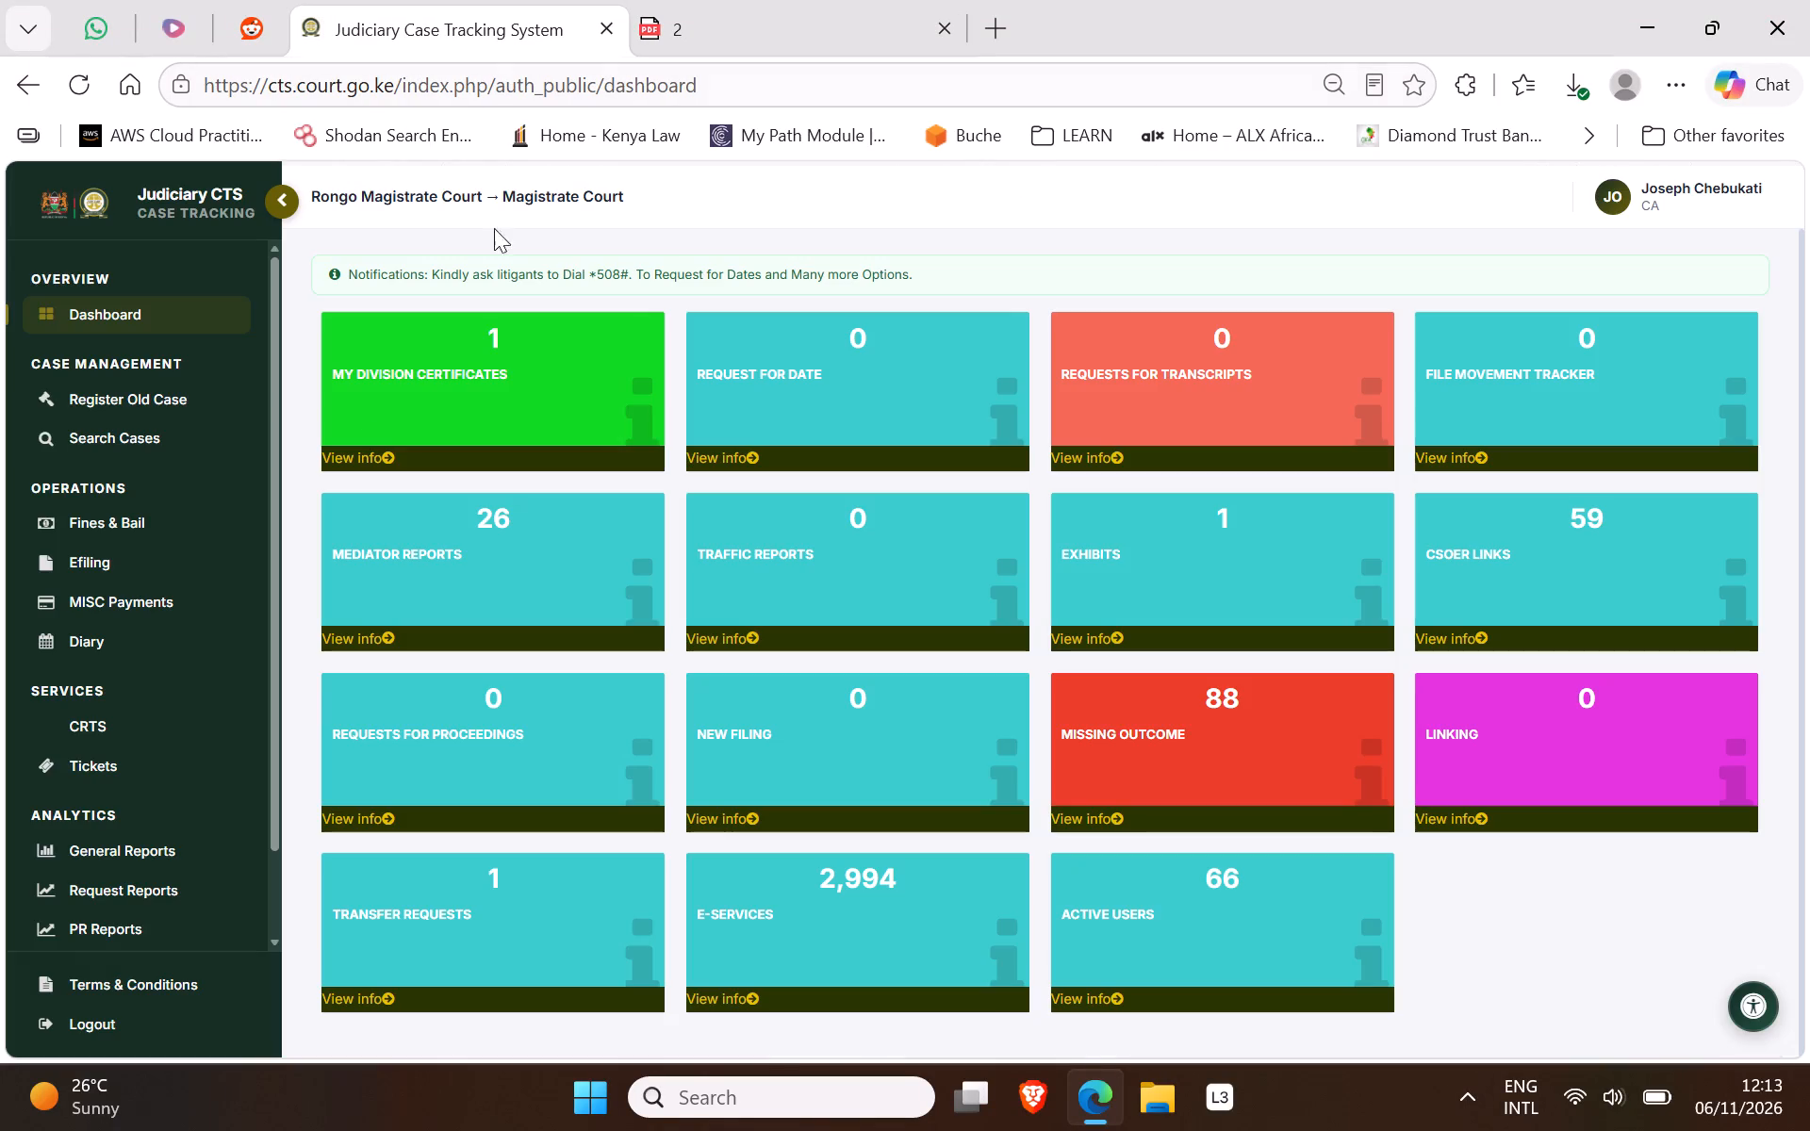
click(170, 598)
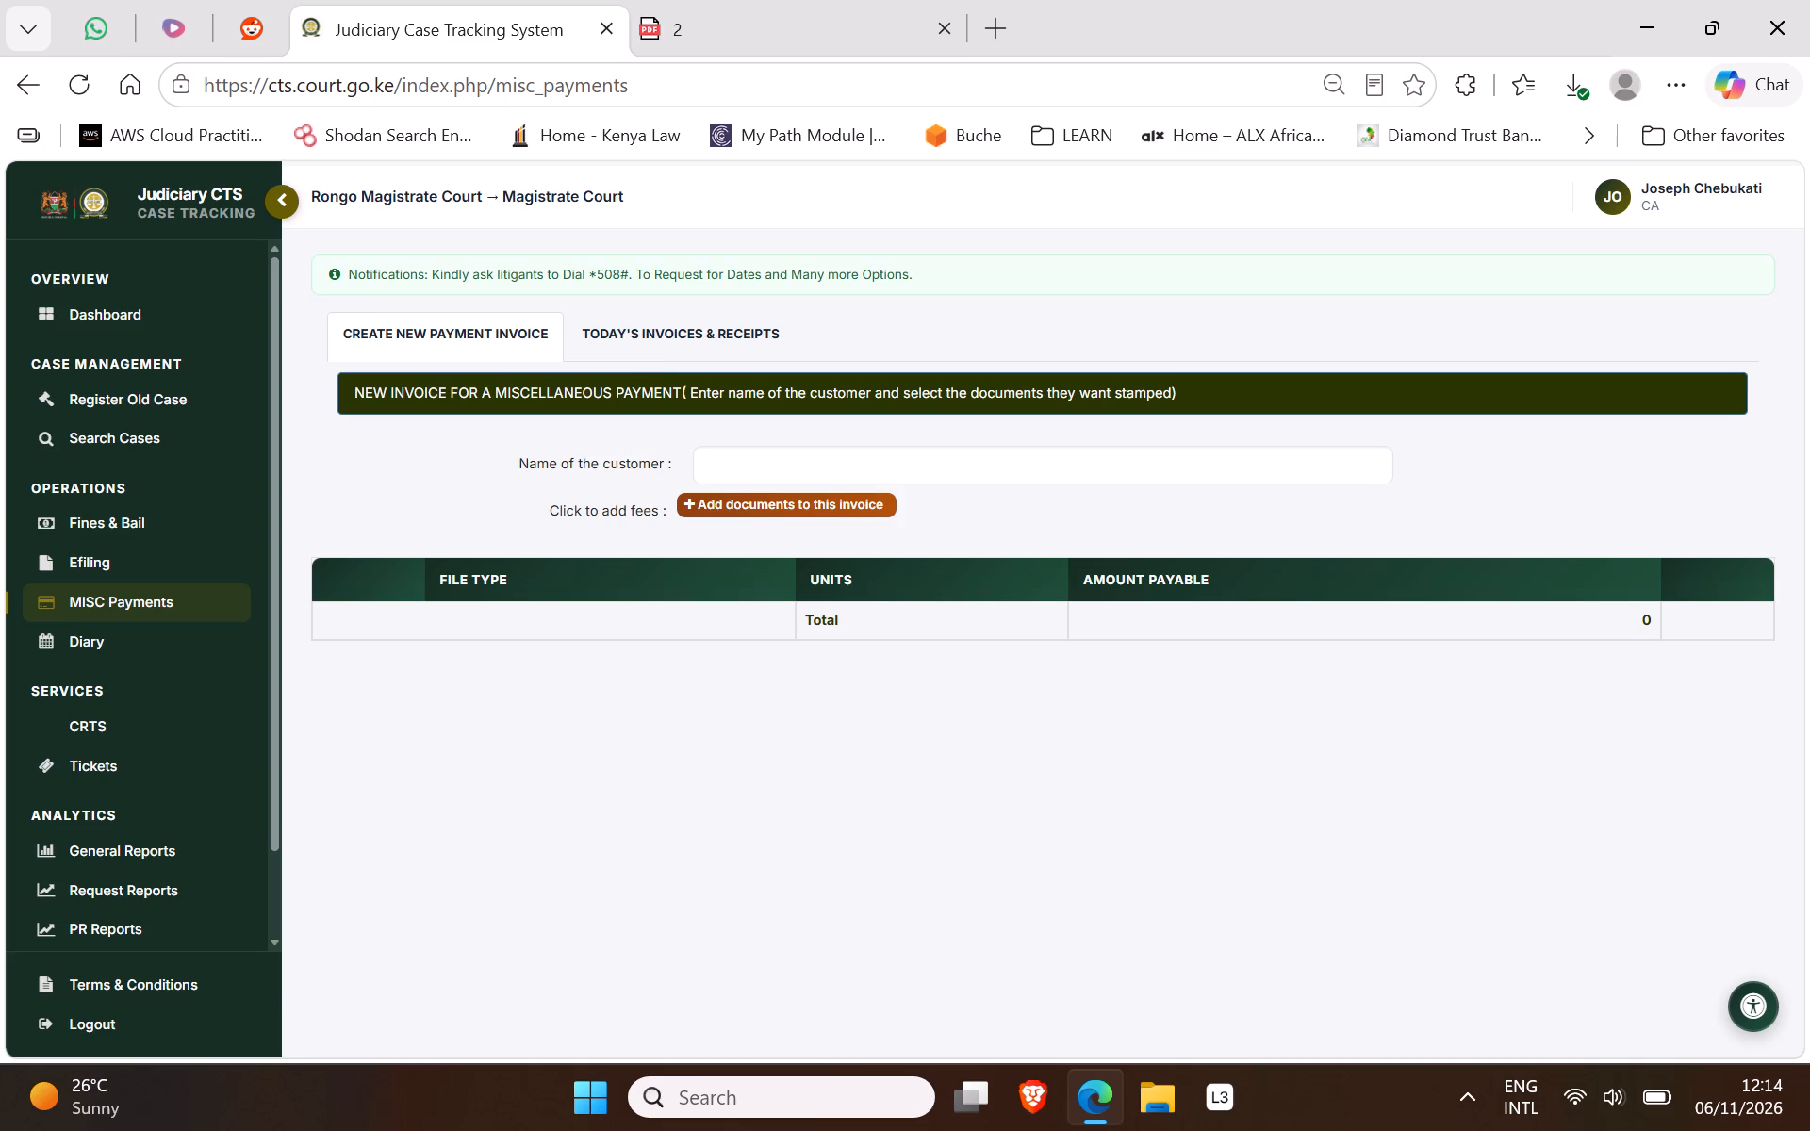
click(658, 326)
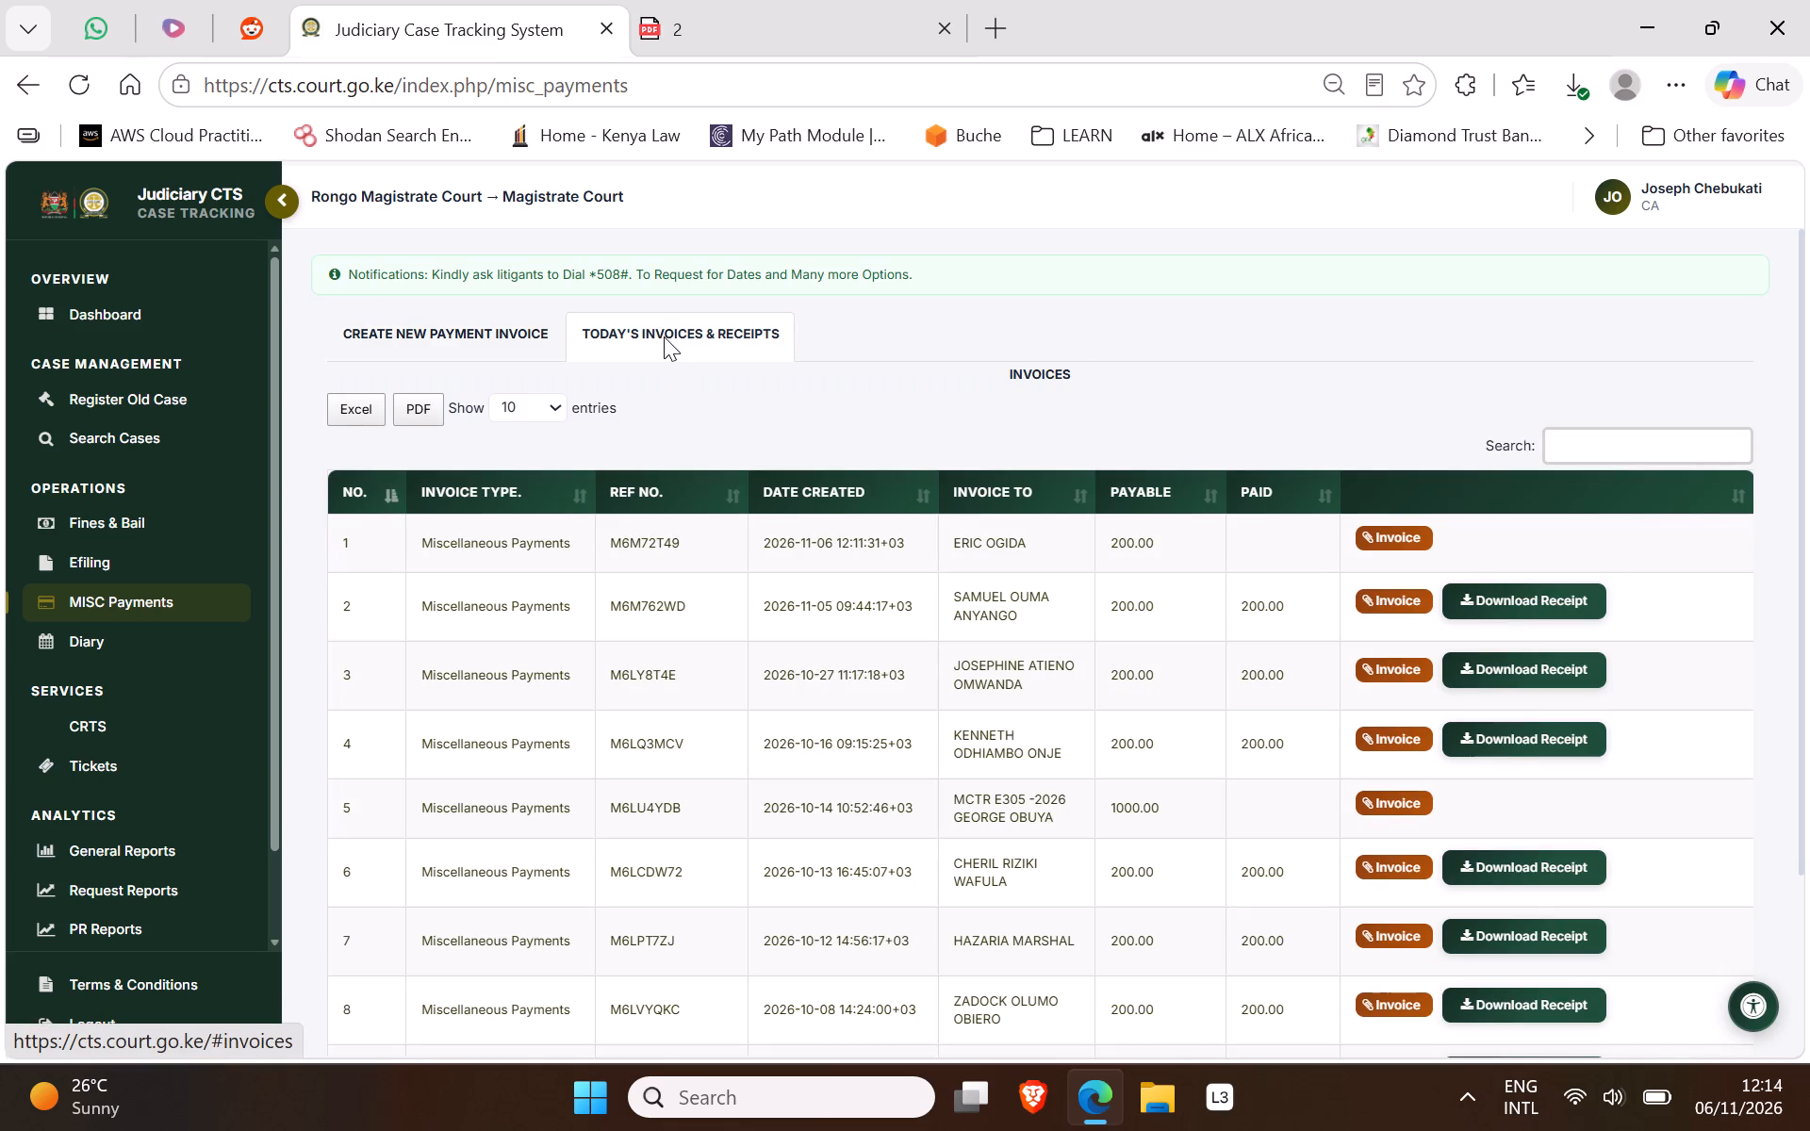
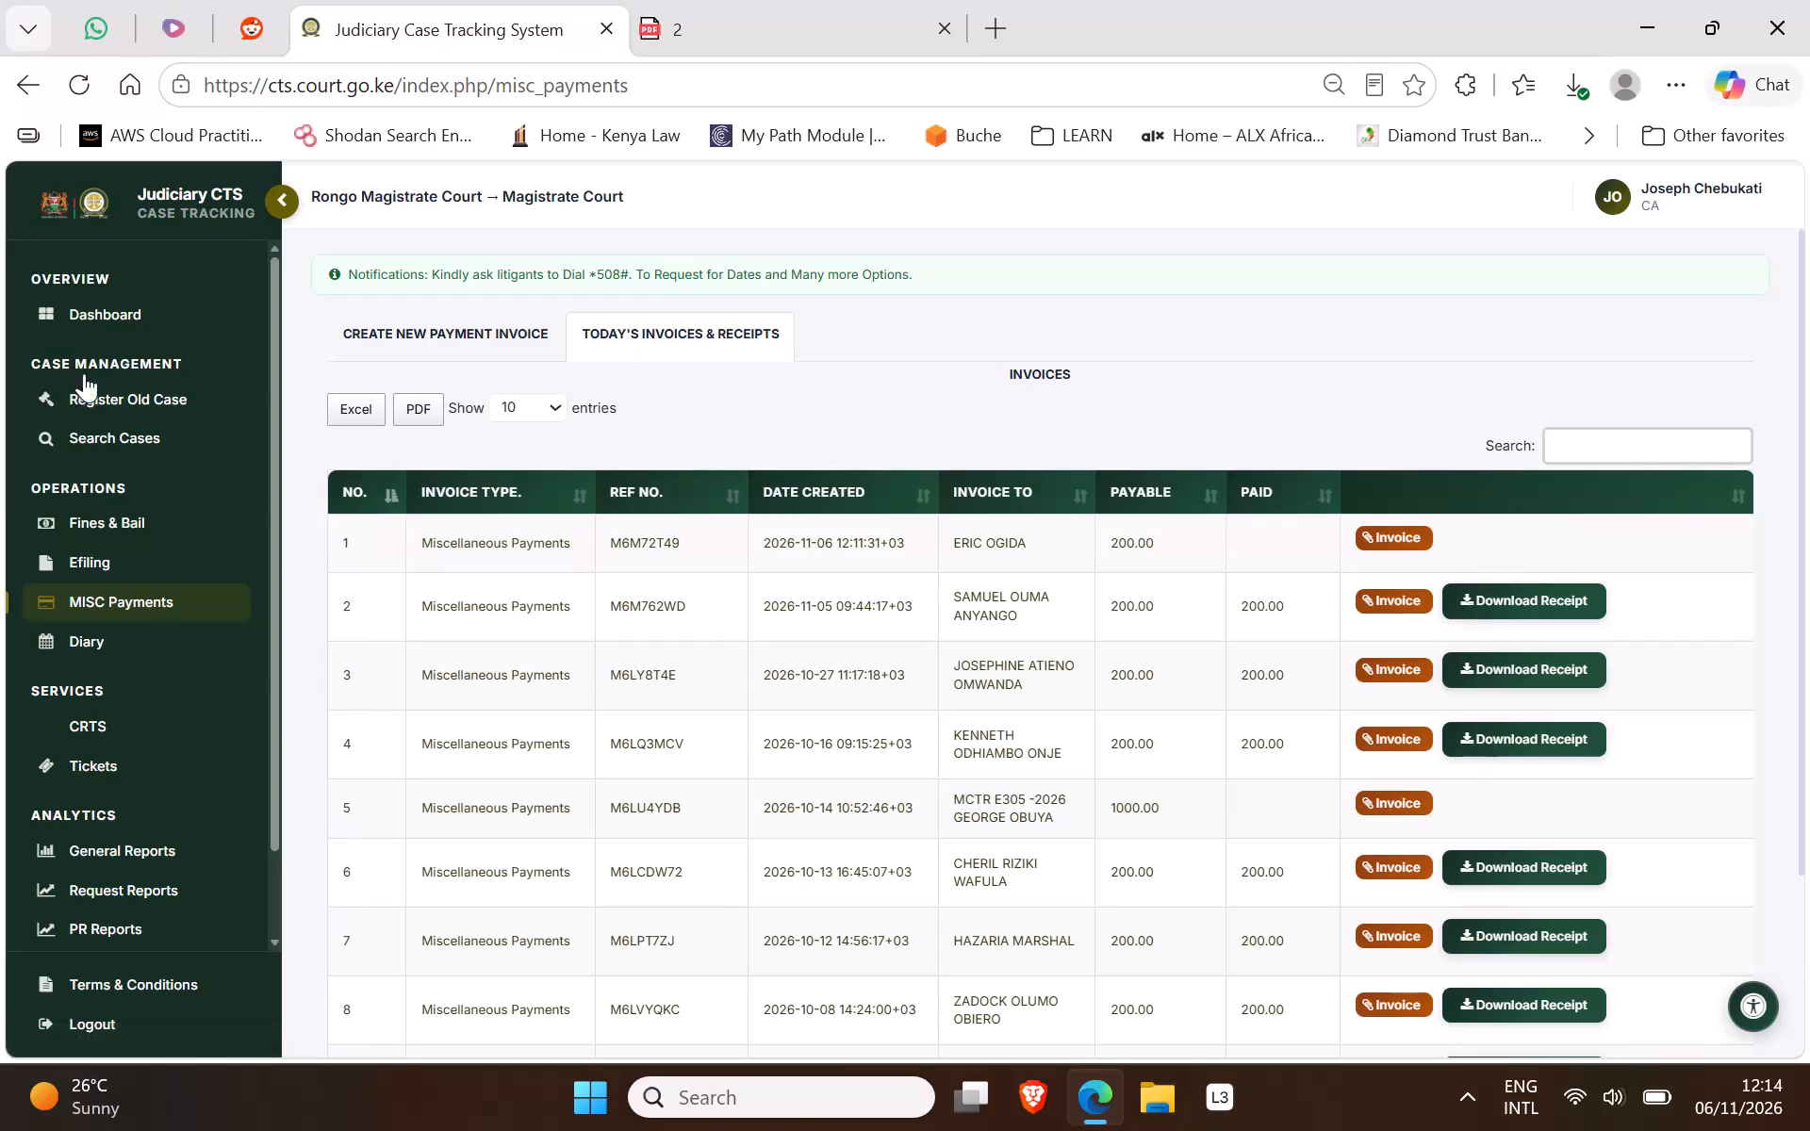
Reload the miscellaneous payments page to refresh the payment record of the newest invoice.
click(66, 77)
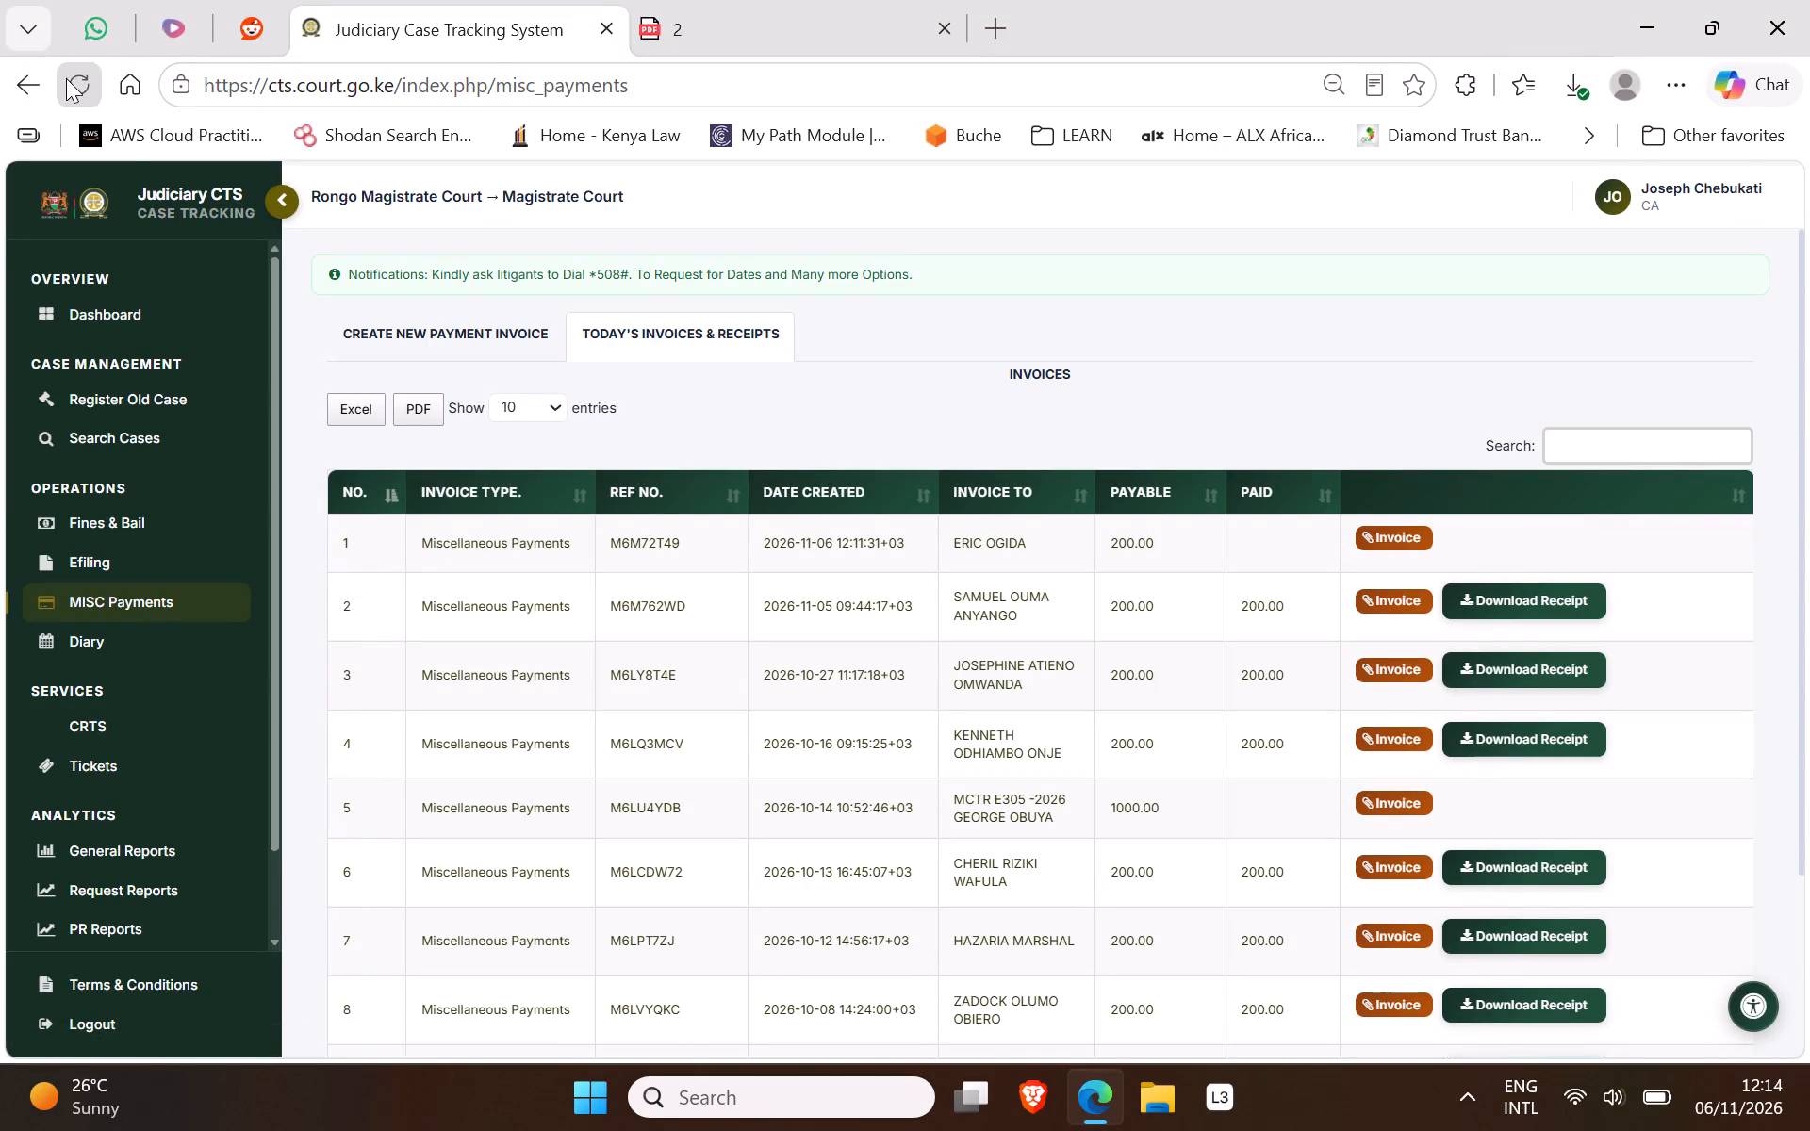